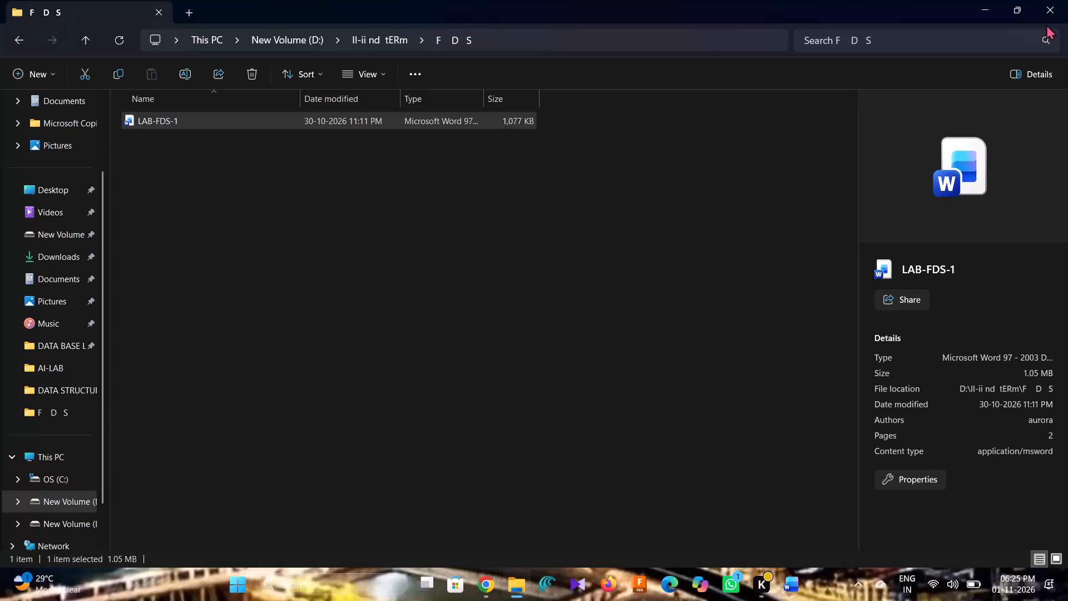
Close the file explorer window showing the F D S folder.
{"action": "left_click", "coordinate": [1051, 14]}
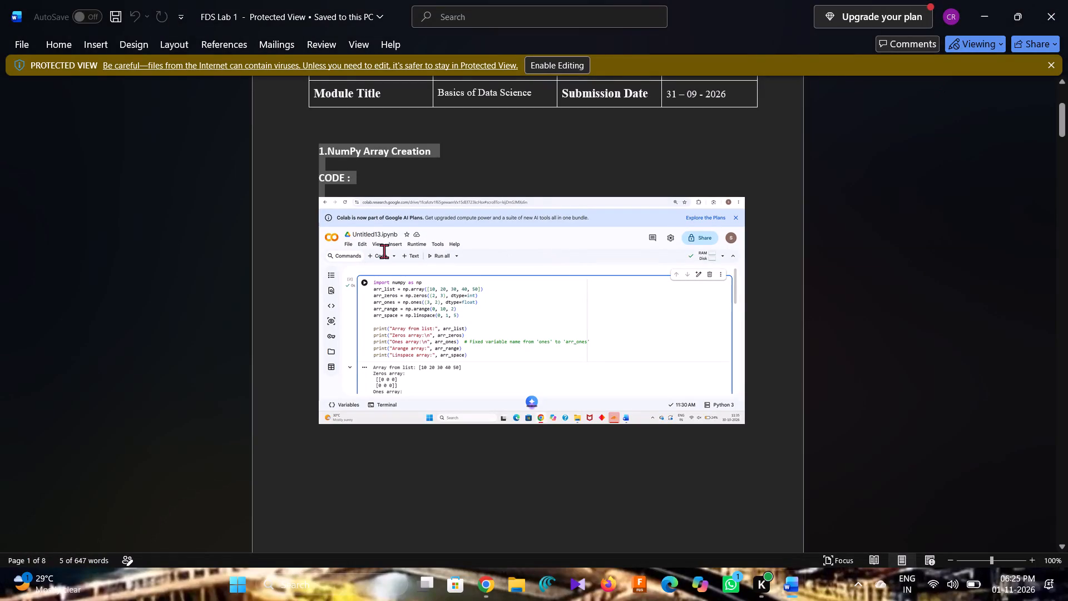
Examine the FDS Lab 1 reference report and compare its opening page with the LAB-FDS-1 document in Word.
{"action": "scroll", "coordinate": [384, 251], "scroll_direction": "left", "scroll_amount": 20}
{"action": "scroll", "coordinate": [384, 251], "scroll_direction": "left", "scroll_amount": 1}
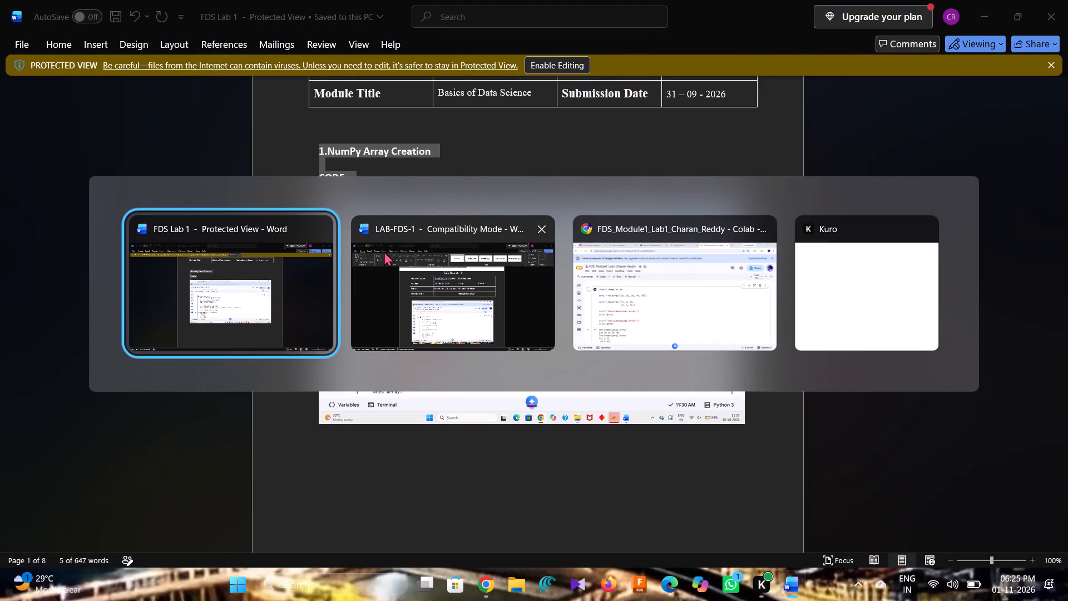
{"action": "scroll", "coordinate": [384, 251], "scroll_direction": "left", "scroll_amount": 3}
{"action": "scroll", "coordinate": [384, 251], "scroll_direction": "up", "scroll_amount": 20}
{"action": "scroll", "coordinate": [384, 251], "scroll_direction": "up", "scroll_amount": 3}
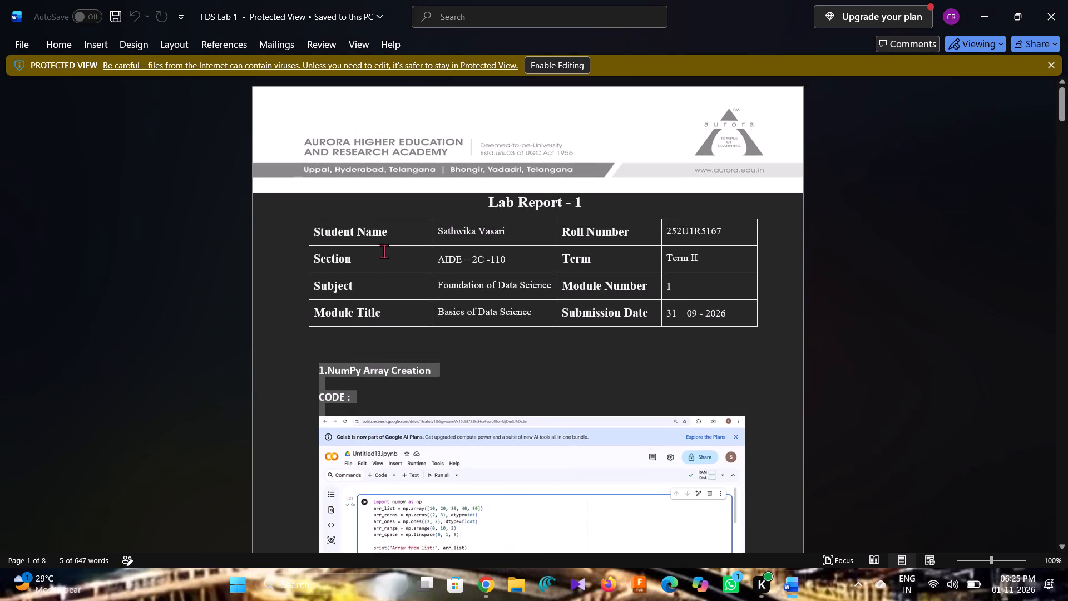
{"action": "scroll", "coordinate": [384, 251], "scroll_direction": "up", "scroll_amount": 4}
{"action": "scroll", "coordinate": [384, 251], "scroll_direction": "down", "scroll_amount": 2}
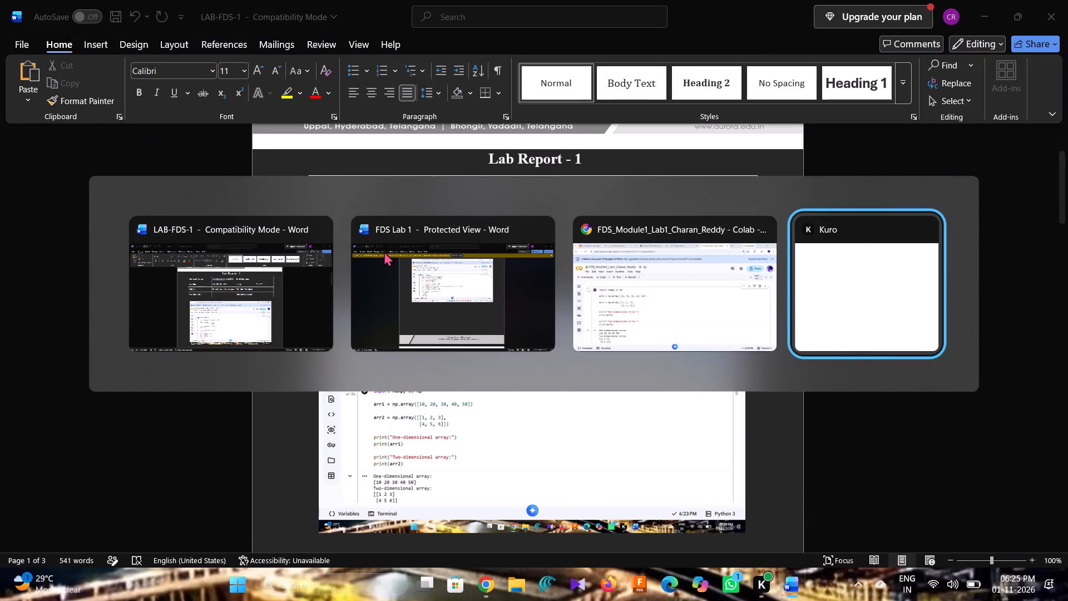
{"action": "scroll", "coordinate": [384, 251], "scroll_direction": "left", "scroll_amount": 1}
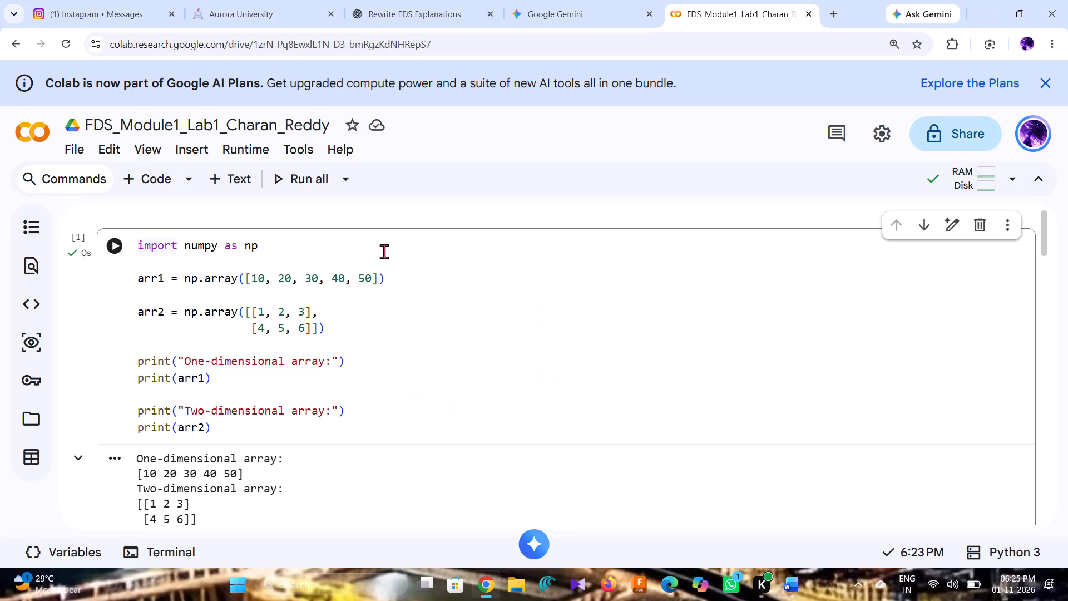
{"action": "key", "text": "Print"}
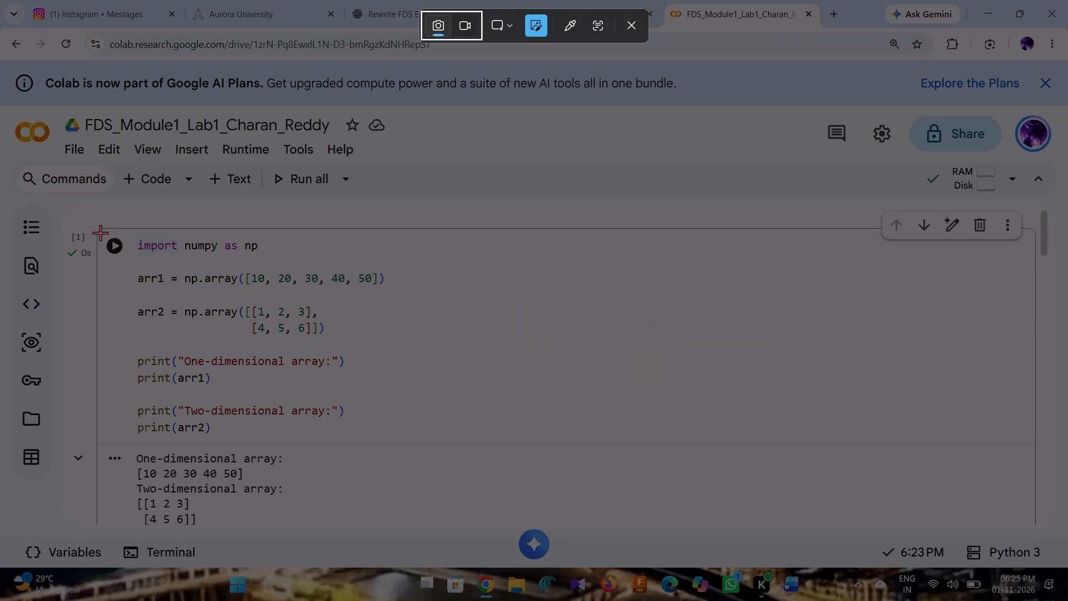
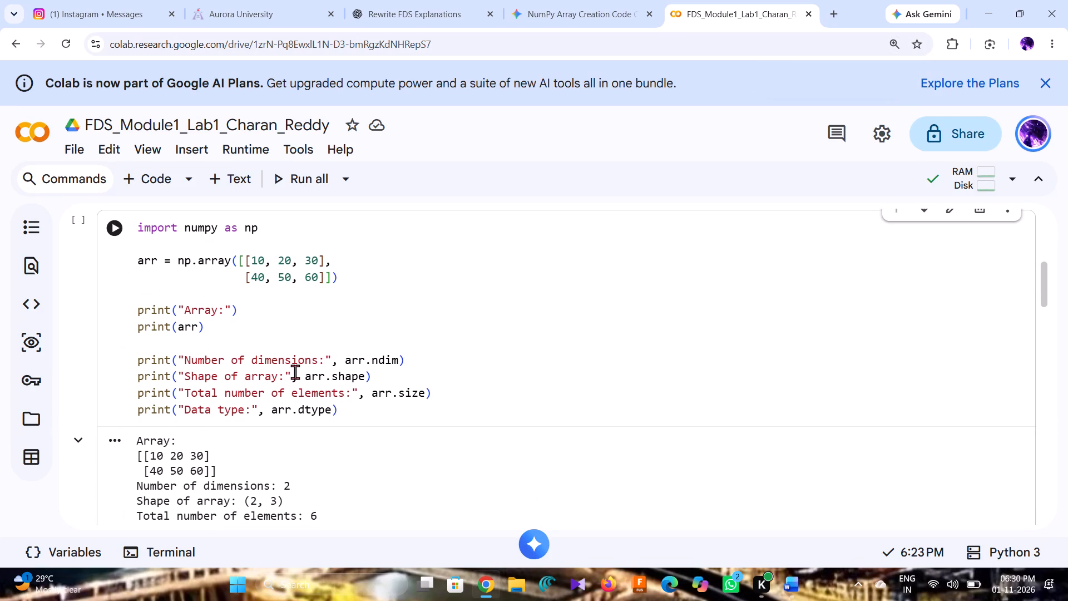
{"action": "scroll", "coordinate": [347, 319], "scroll_direction": "right", "scroll_amount": 1}
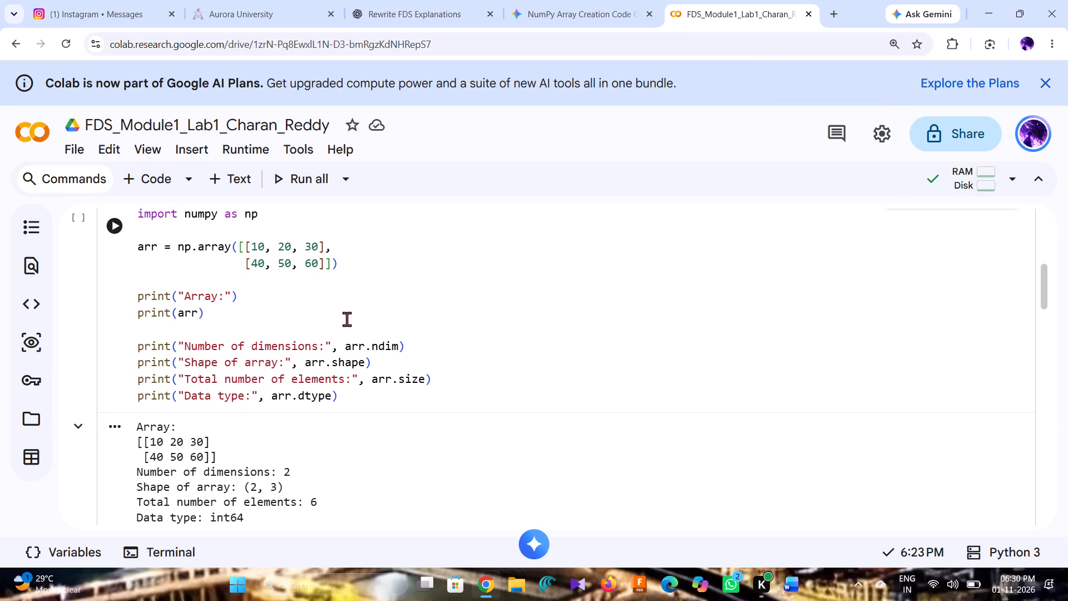
{"action": "scroll", "coordinate": [347, 319], "scroll_direction": "right", "scroll_amount": 1}
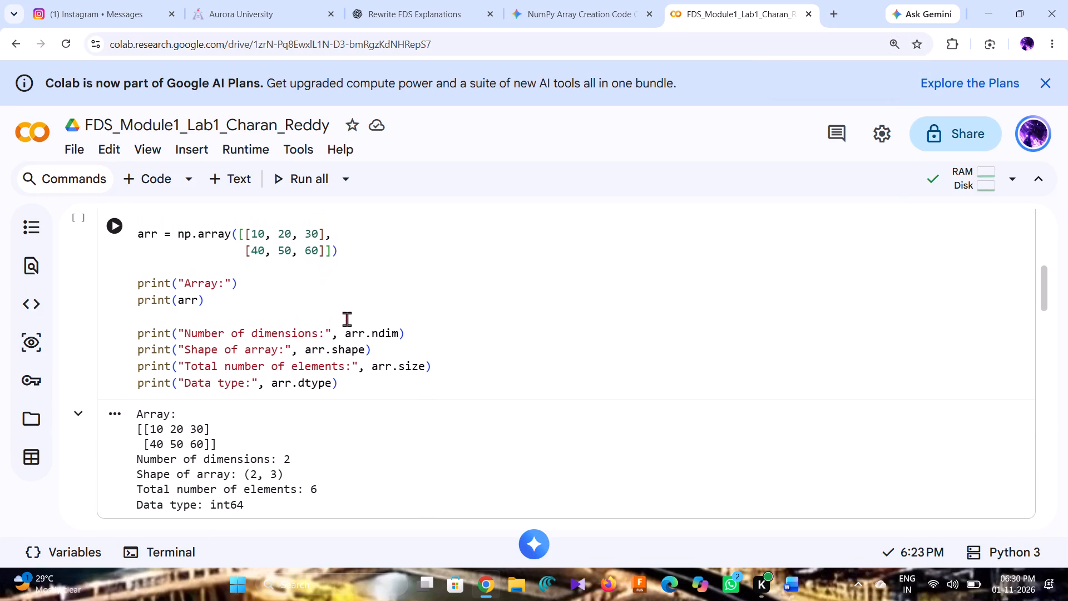
{"action": "scroll", "coordinate": [347, 319], "scroll_direction": "right", "scroll_amount": 1}
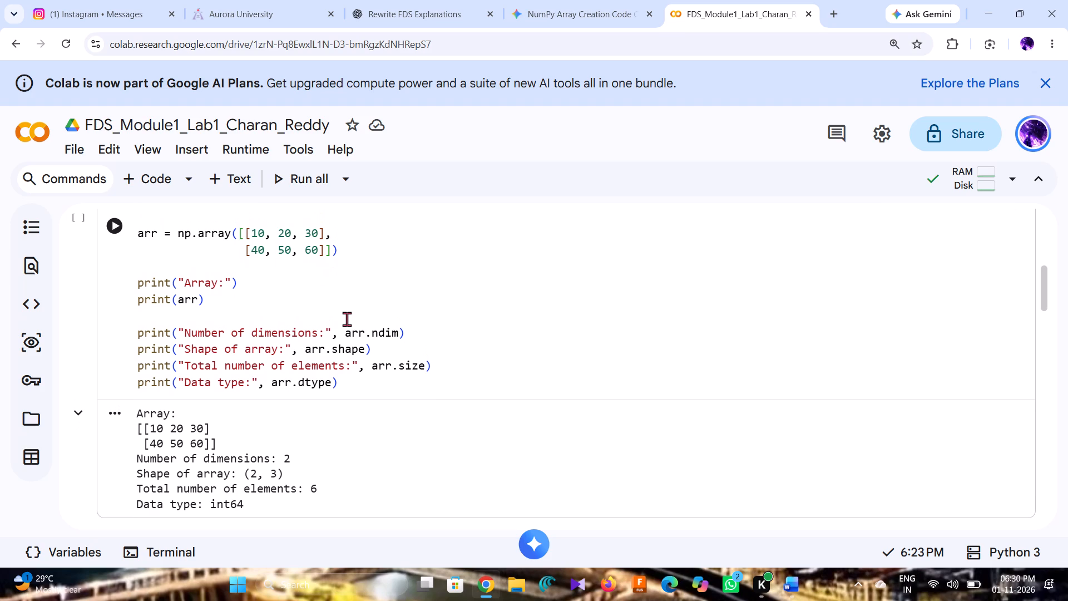
{"action": "key", "text": "Print"}
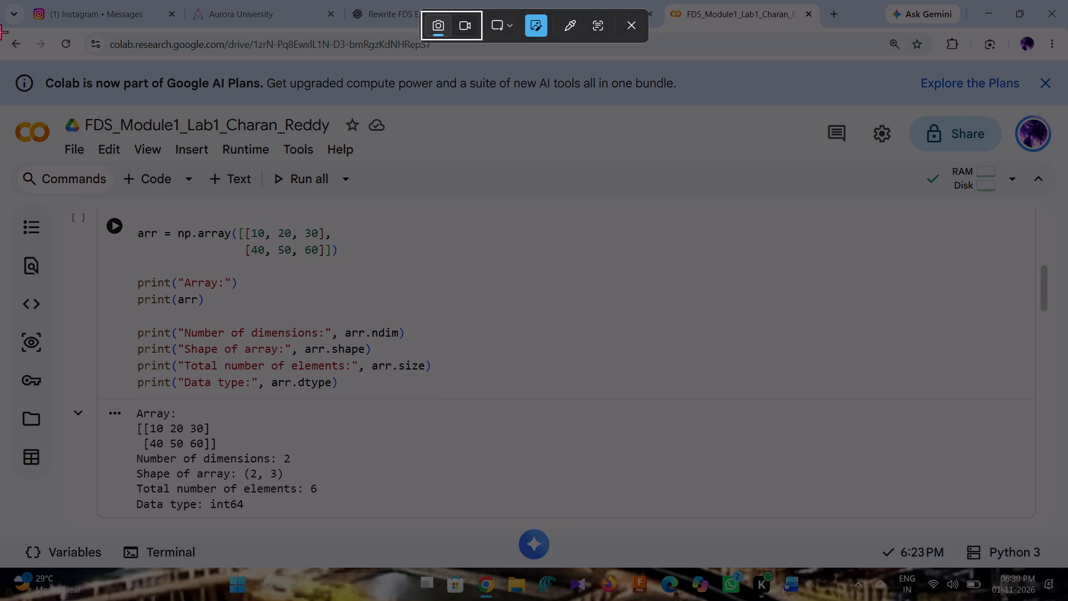
{"action": "left_click_drag", "start_coordinate": [0, 27], "coordinate": [1058, 583]}
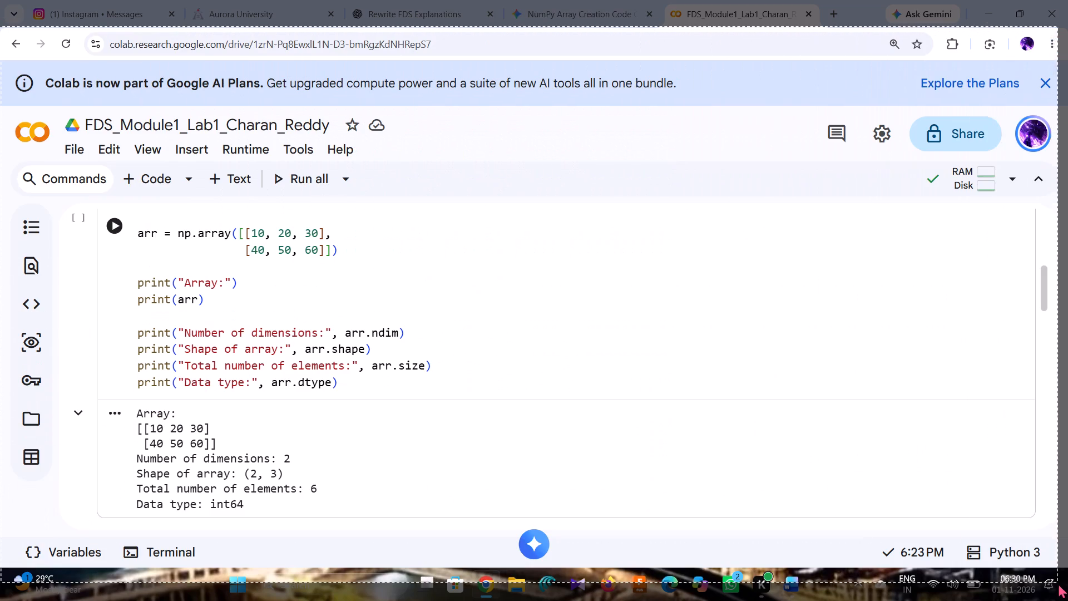
{"action": "left_click_drag", "start_coordinate": [1058, 583], "coordinate": [1067, 600]}
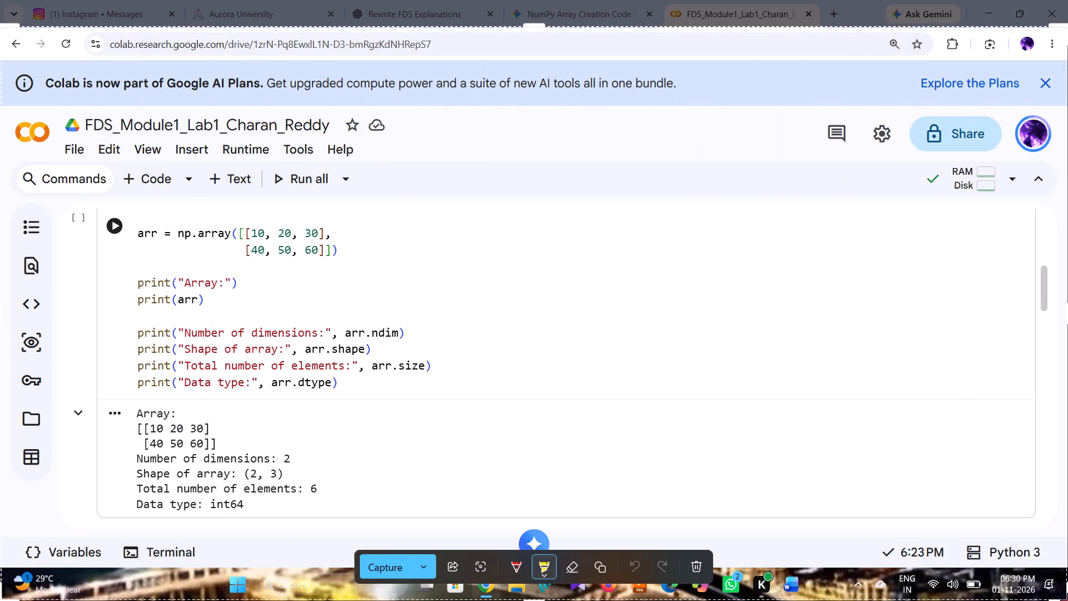
{"action": "left_click", "coordinate": [381, 559]}
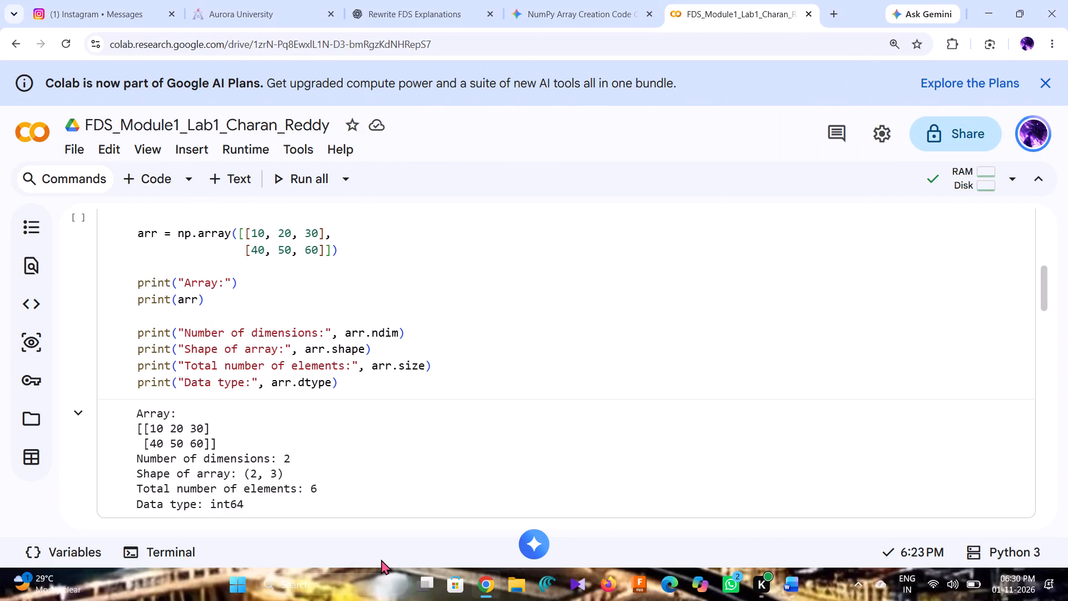
Paste the Colab screenshot into LAB-FDS-1 below the "CODE :" heading of "2. NumPy Attributes".
{"action": "key", "text": "alt+Tab"}
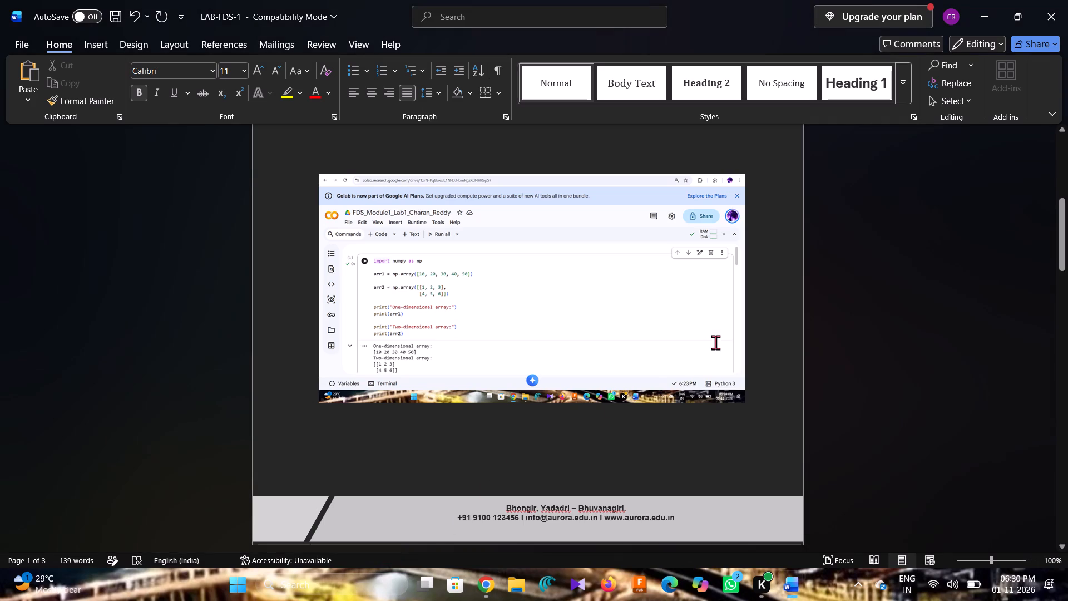
{"action": "scroll", "coordinate": [715, 342], "scroll_direction": "down", "scroll_amount": 4}
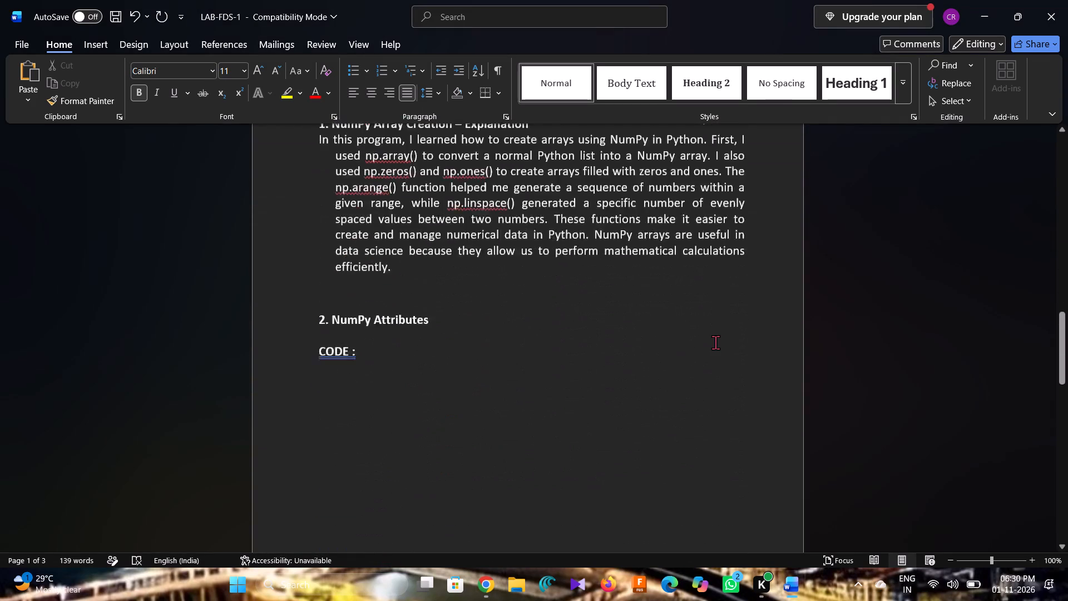
{"action": "scroll", "coordinate": [715, 342], "scroll_direction": "down", "scroll_amount": 2}
{"action": "left_click", "coordinate": [410, 265]}
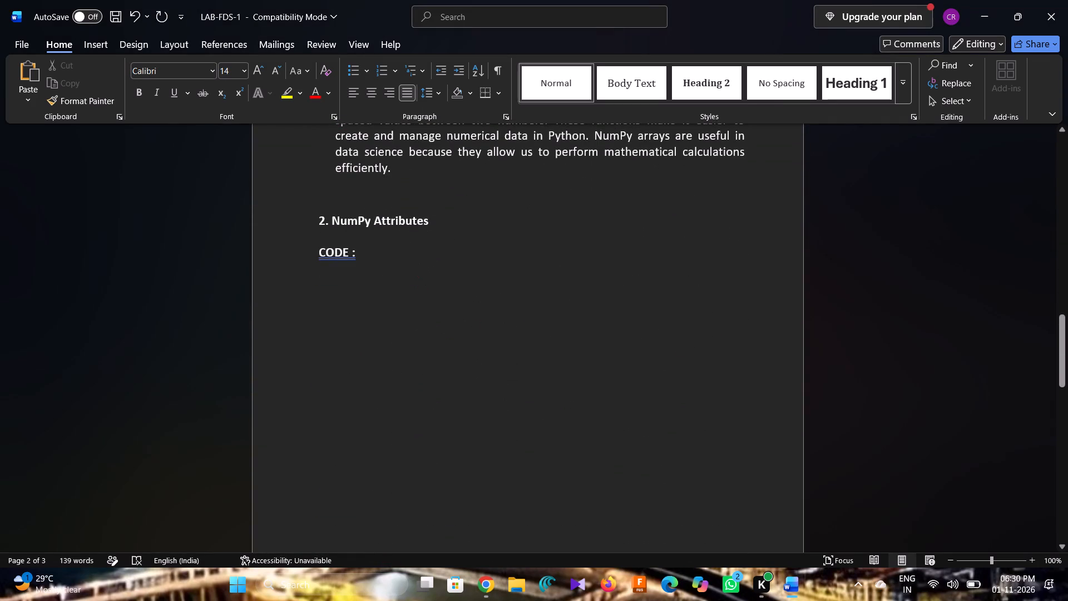
{"action": "key", "text": "ctrl+v"}
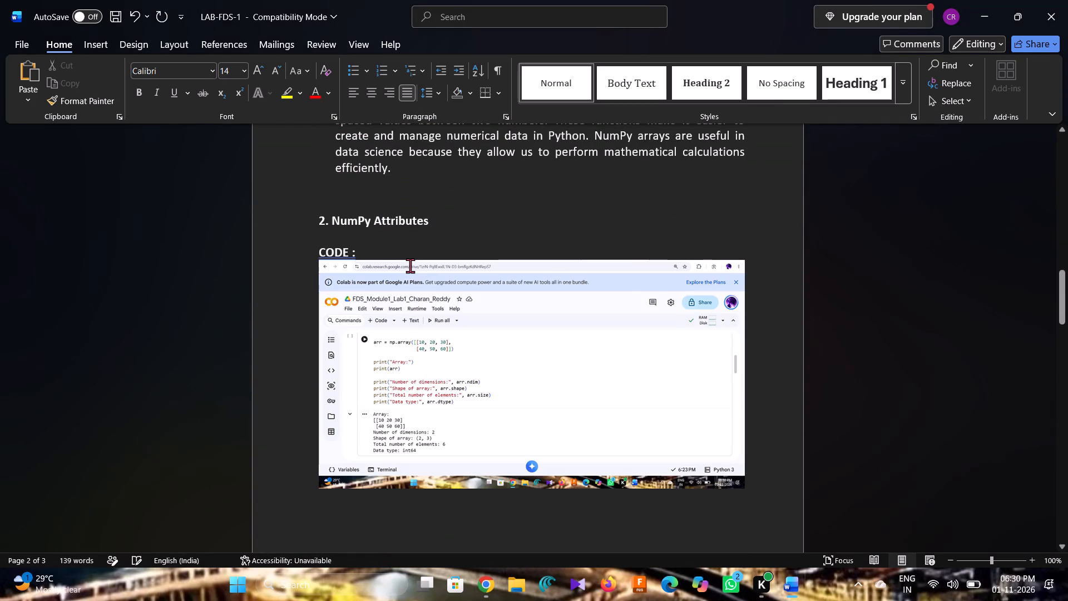
Review the FDS Lab 1 reference for how its code, output and explanation sections are arranged for the first NumPy topics.
{"action": "key", "text": "alt+Tab"}
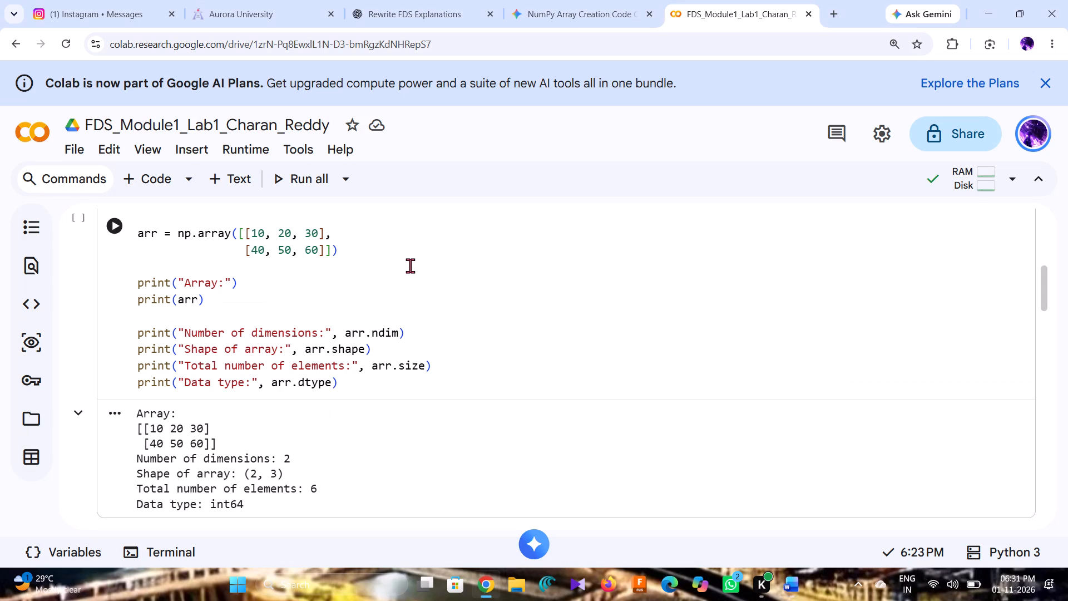
{"action": "key", "text": "alt+Tab"}
{"action": "key", "text": "alt+Tab"}
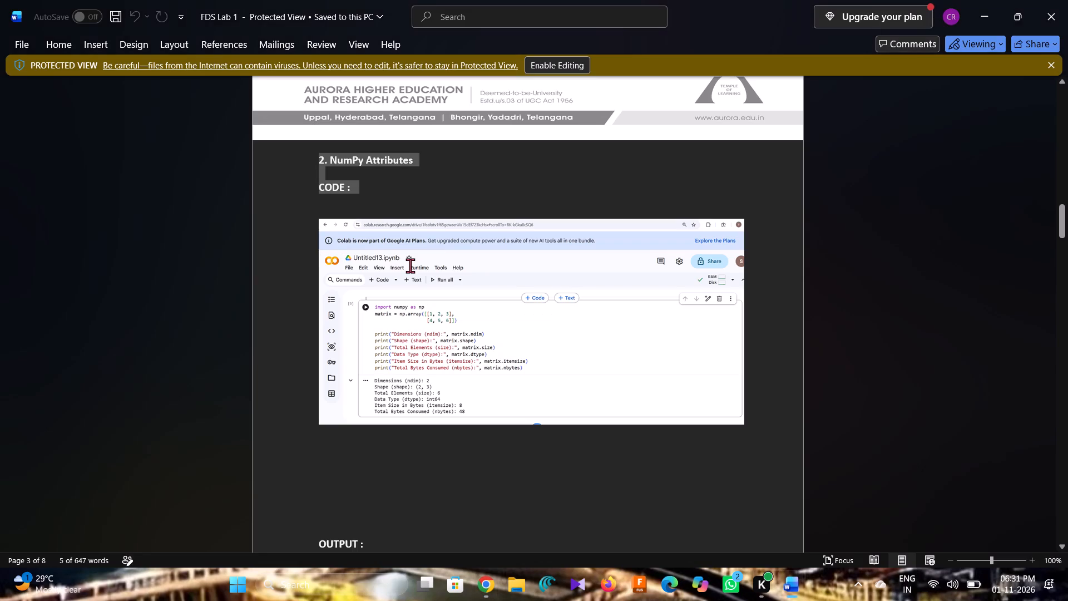
{"action": "scroll", "coordinate": [410, 265], "scroll_direction": "down", "scroll_amount": 2, "text": "ctrl"}
{"action": "scroll", "coordinate": [435, 423], "scroll_direction": "down", "scroll_amount": 1}
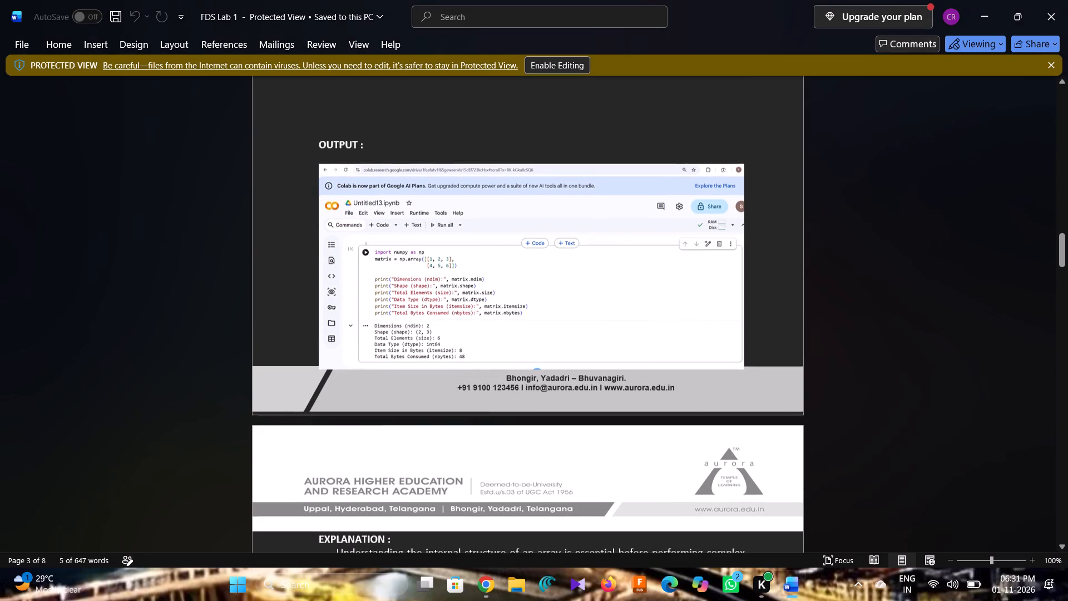
{"action": "scroll", "coordinate": [435, 423], "scroll_direction": "down", "scroll_amount": 1}
{"action": "scroll", "coordinate": [435, 423], "scroll_direction": "up", "scroll_amount": 1}
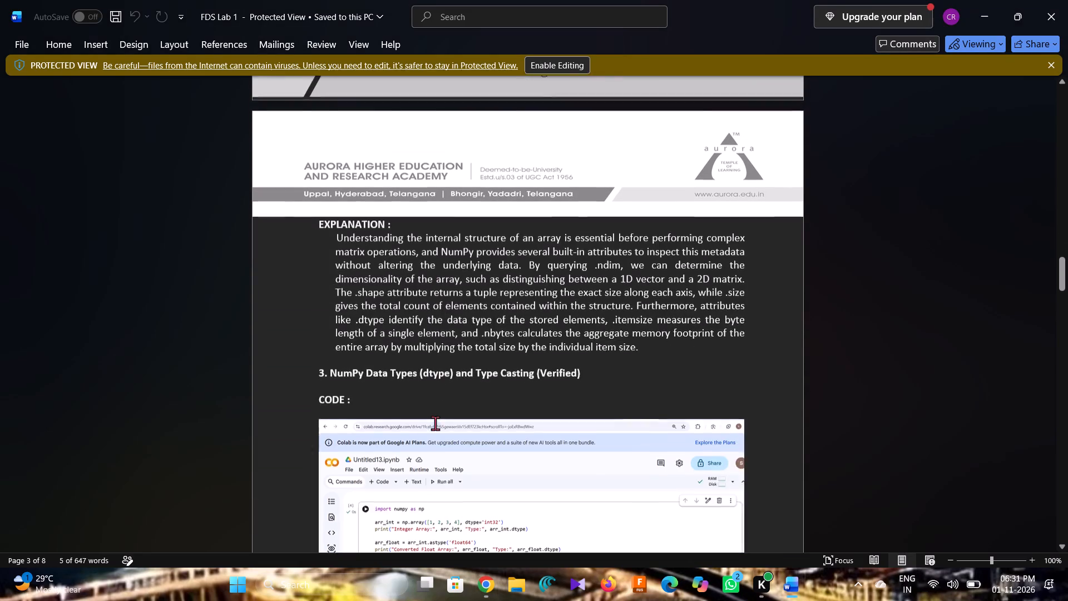
{"action": "scroll", "coordinate": [435, 423], "scroll_direction": "up", "scroll_amount": 7}
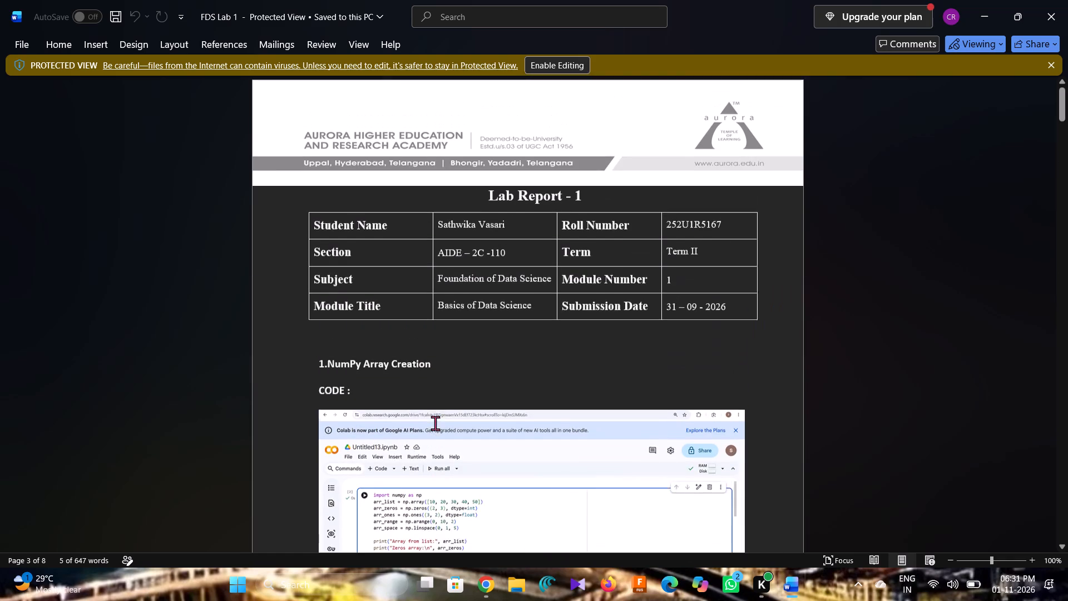
{"action": "scroll", "coordinate": [435, 423], "scroll_direction": "down", "scroll_amount": 1}
{"action": "left_click", "coordinate": [435, 423]}
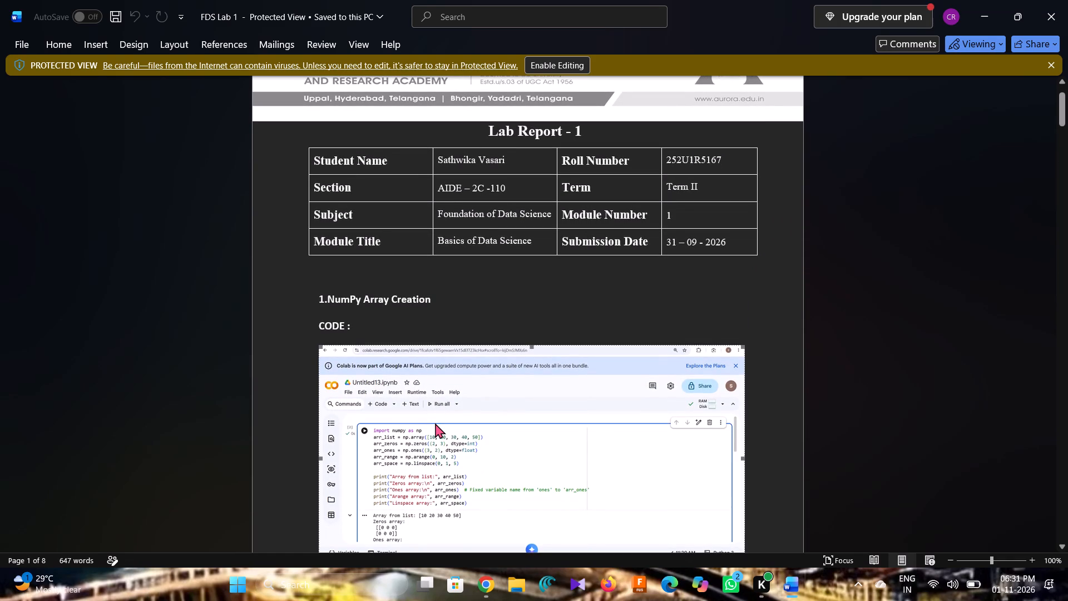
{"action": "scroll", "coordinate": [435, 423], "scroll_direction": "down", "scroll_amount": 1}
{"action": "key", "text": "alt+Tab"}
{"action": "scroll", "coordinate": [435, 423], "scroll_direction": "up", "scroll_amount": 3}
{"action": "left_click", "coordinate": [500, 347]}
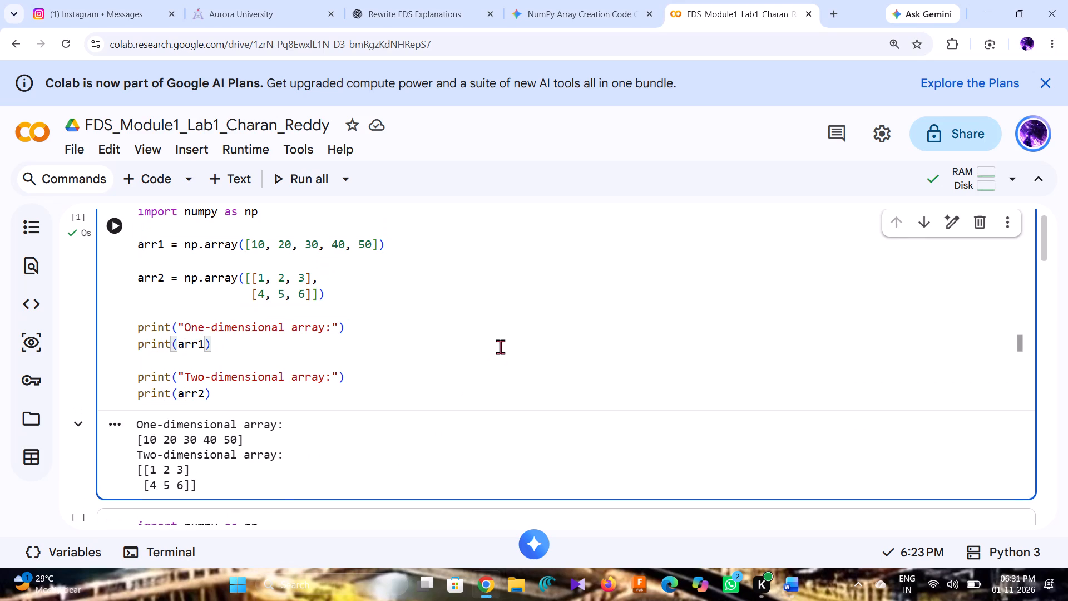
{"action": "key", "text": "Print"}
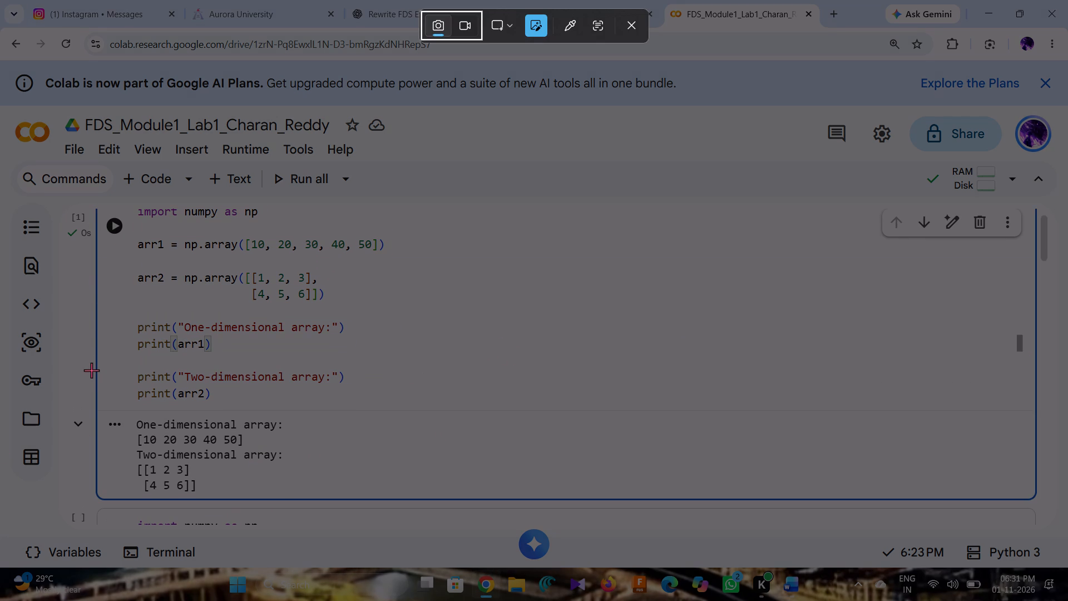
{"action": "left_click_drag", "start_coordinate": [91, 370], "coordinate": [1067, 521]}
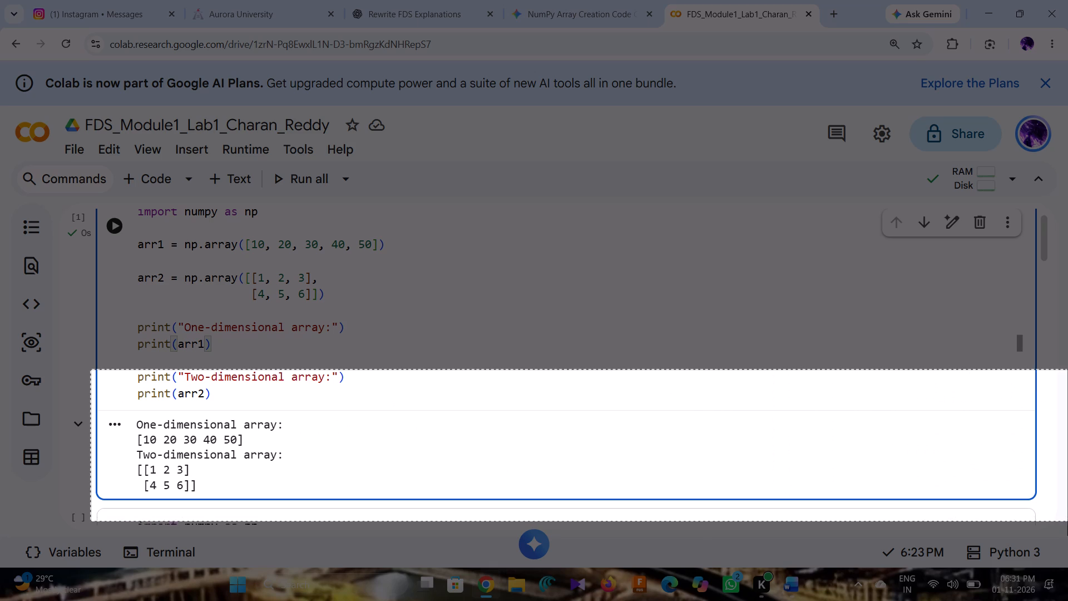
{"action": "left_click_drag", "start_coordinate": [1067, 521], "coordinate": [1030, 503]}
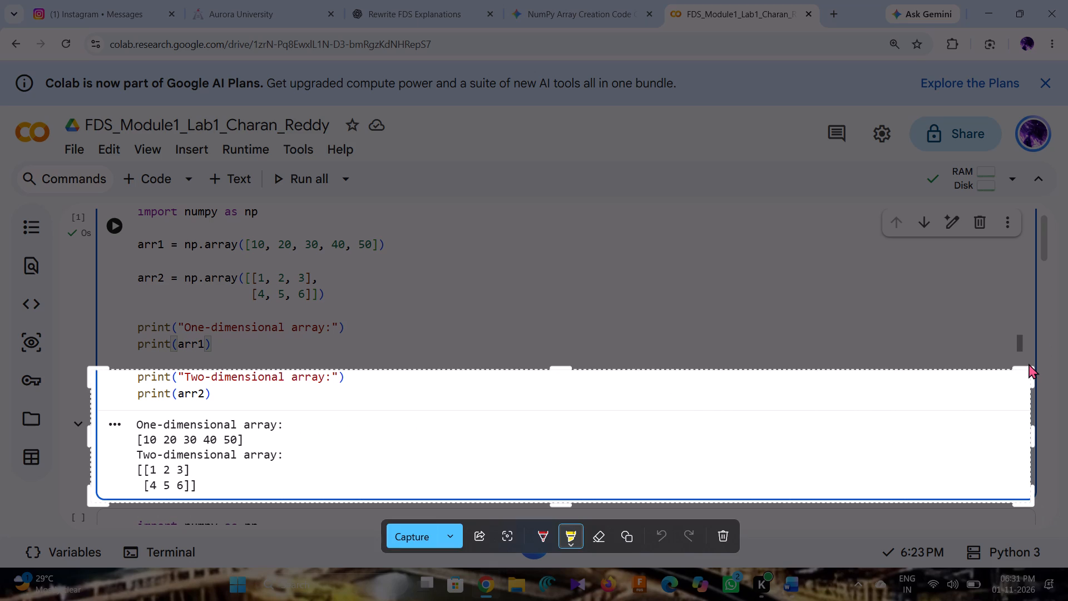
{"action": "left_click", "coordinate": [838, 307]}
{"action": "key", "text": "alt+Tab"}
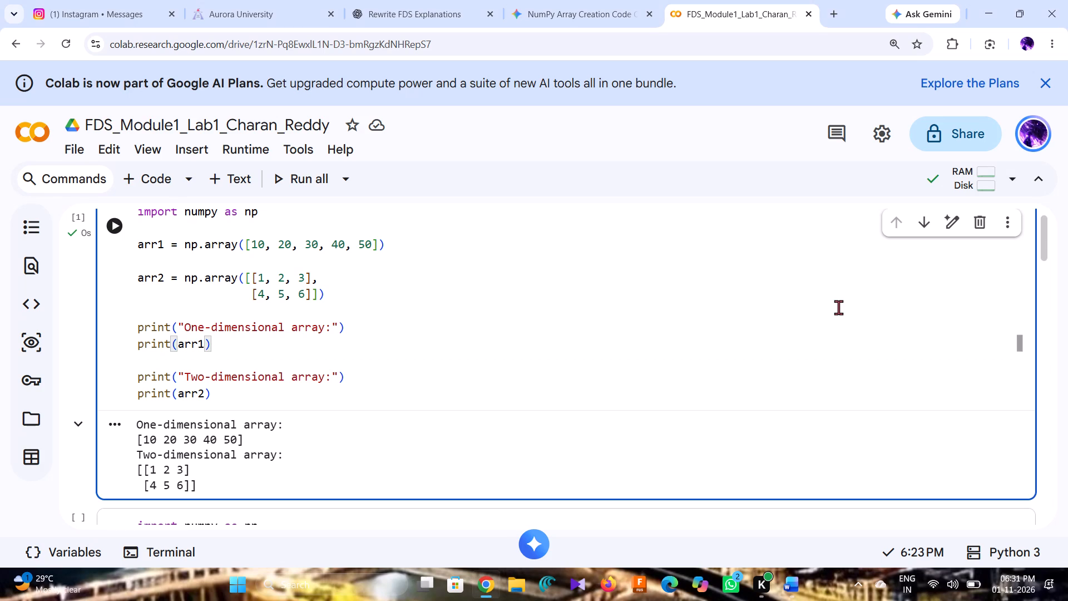
Review LAB-FDS-1's first two topics, and examine how the FDS Lab 1 reference arranges code, output and explanation for NumPy Array Creation and NumPy Attributes.
{"action": "key", "text": "alt+Tab"}
{"action": "key", "text": "alt+Tab"}
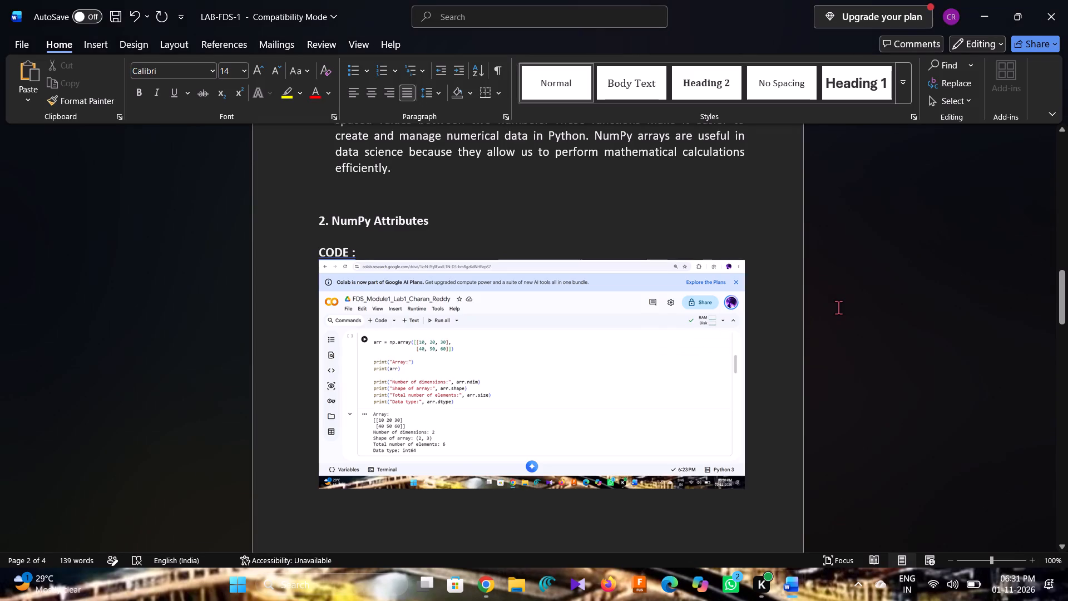
{"action": "scroll", "coordinate": [624, 218], "scroll_direction": "up", "scroll_amount": 2}
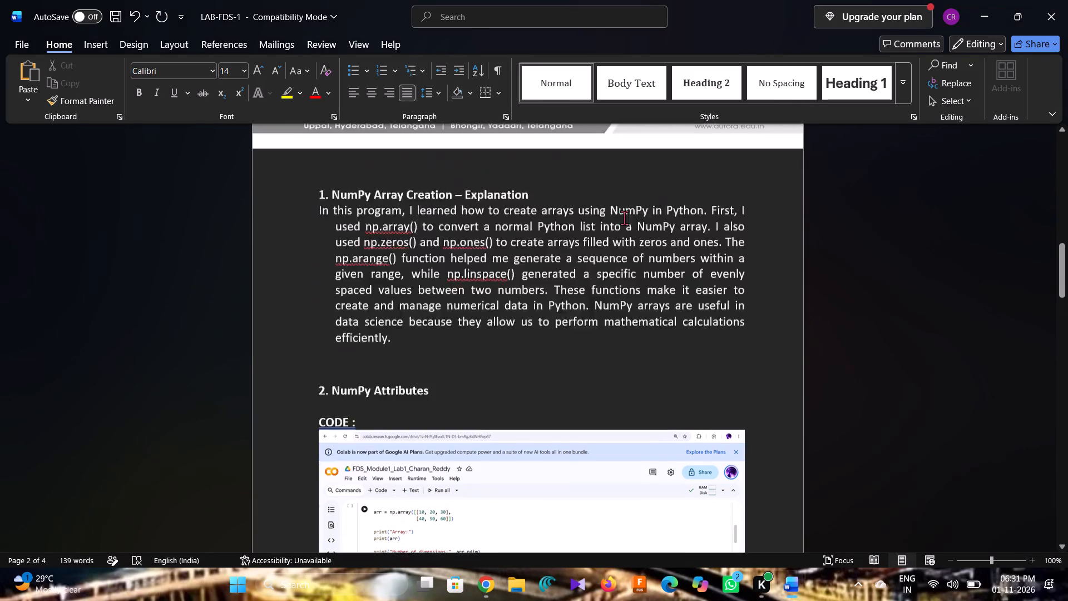
{"action": "scroll", "coordinate": [624, 218], "scroll_direction": "up", "scroll_amount": 1}
{"action": "scroll", "coordinate": [624, 218], "scroll_direction": "right", "scroll_amount": 1}
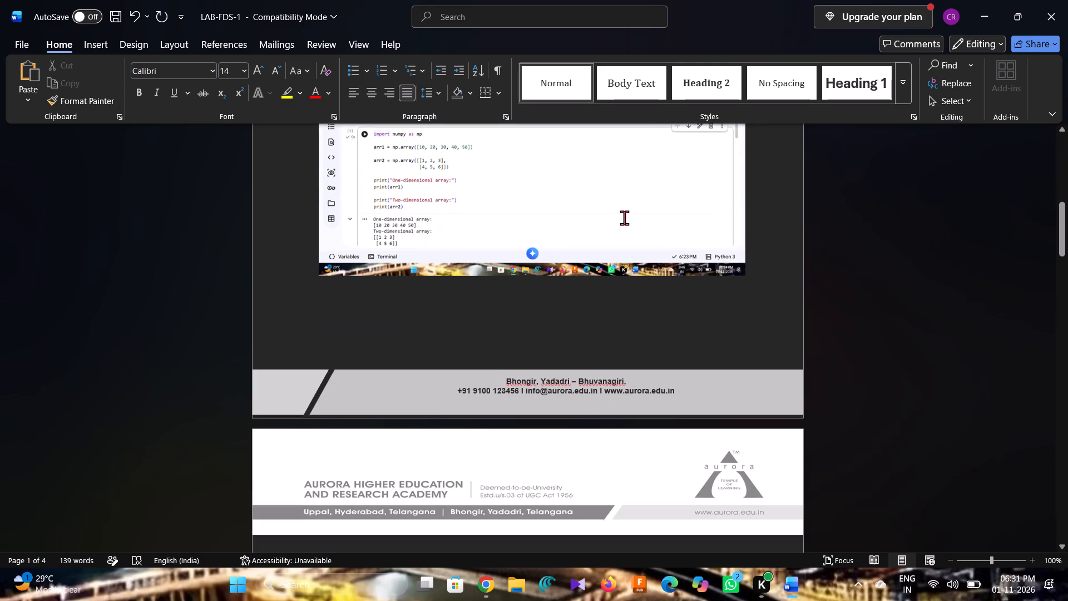
{"action": "scroll", "coordinate": [624, 218], "scroll_direction": "right", "scroll_amount": 1}
{"action": "scroll", "coordinate": [624, 218], "scroll_direction": "down", "scroll_amount": 4}
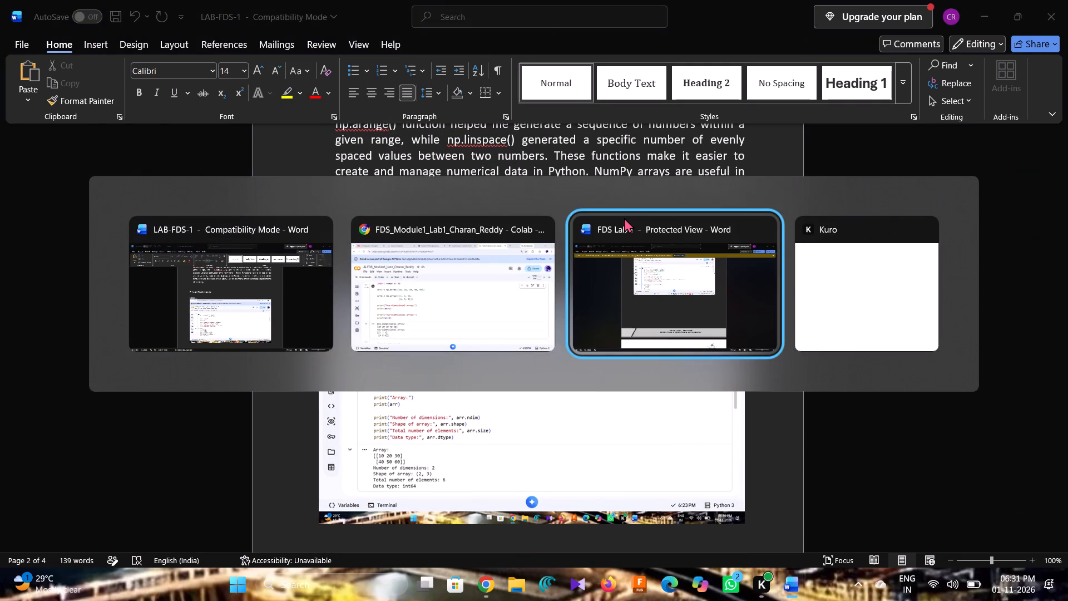
{"action": "scroll", "coordinate": [575, 277], "scroll_direction": "down", "scroll_amount": 1}
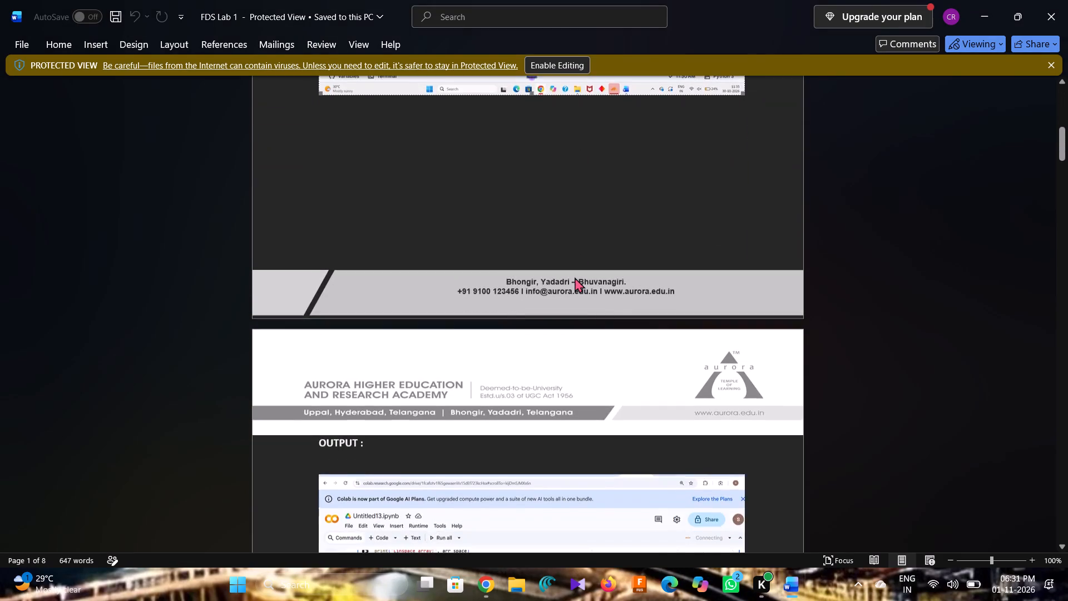
{"action": "scroll", "coordinate": [575, 277], "scroll_direction": "down", "scroll_amount": 1}
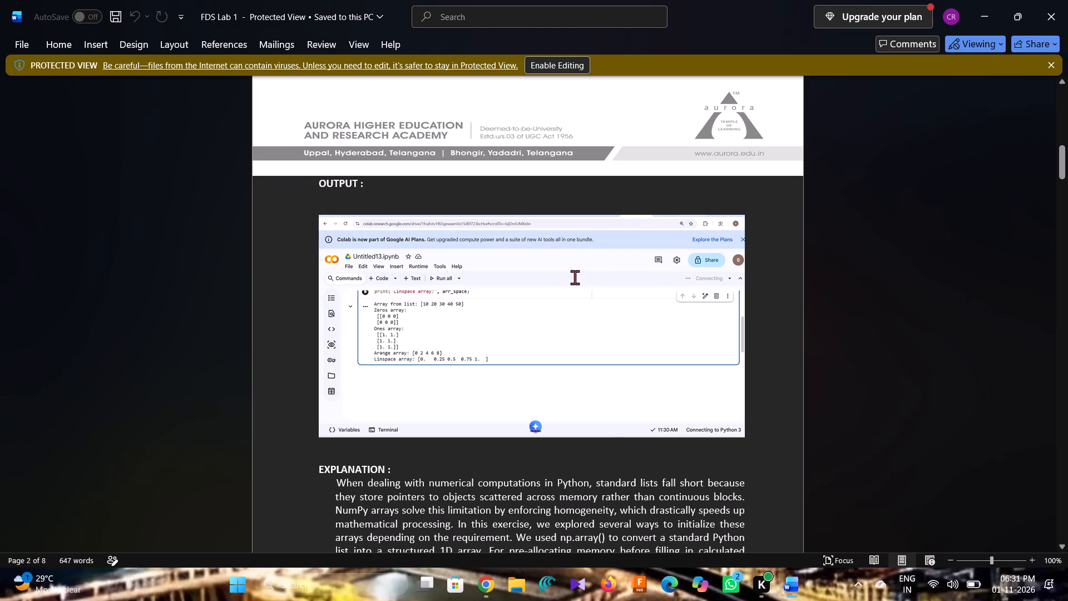
{"action": "scroll", "coordinate": [575, 277], "scroll_direction": "down", "scroll_amount": 7}
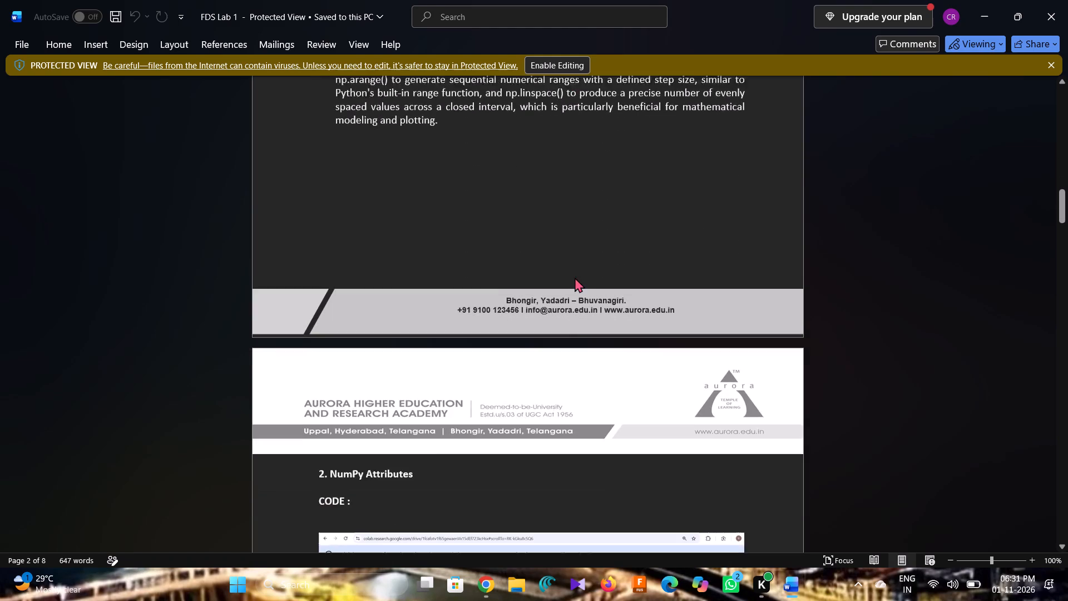
{"action": "scroll", "coordinate": [575, 277], "scroll_direction": "down", "scroll_amount": 1}
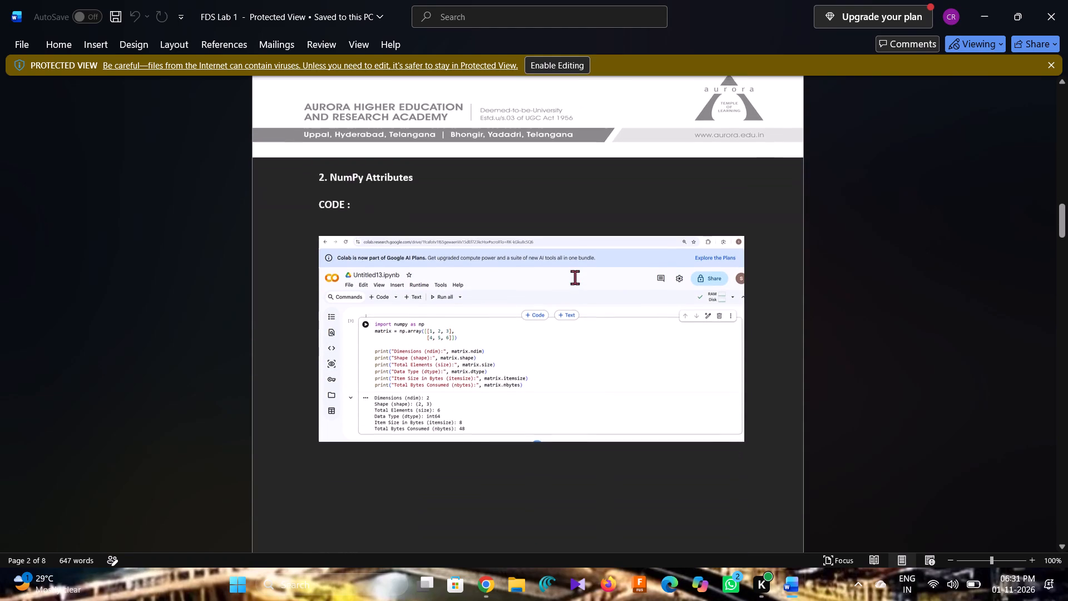
{"action": "scroll", "coordinate": [575, 277], "scroll_direction": "down", "scroll_amount": 1}
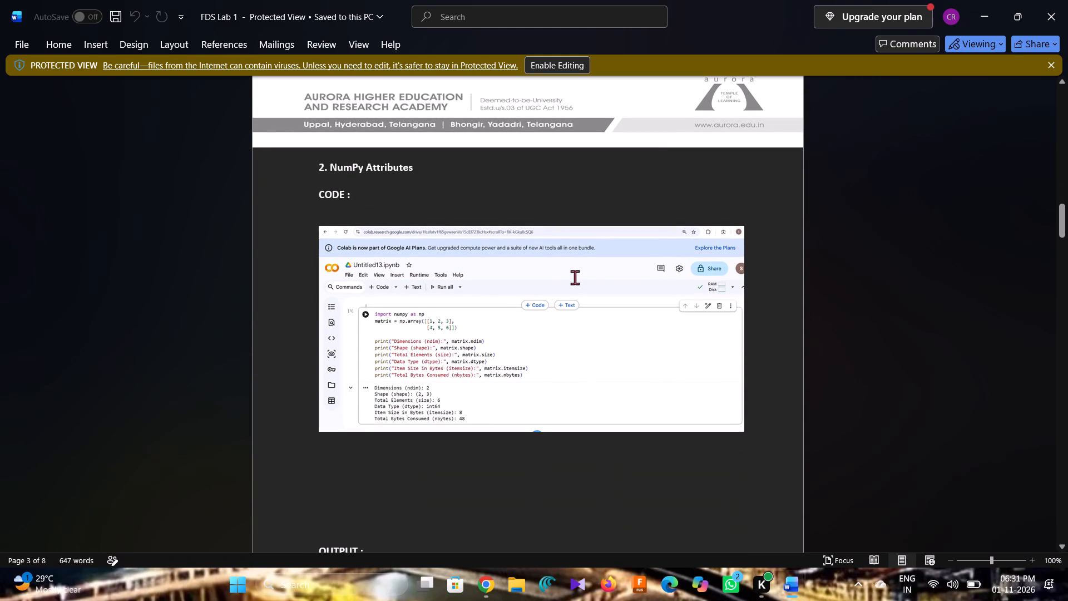
{"action": "scroll", "coordinate": [575, 277], "scroll_direction": "down", "scroll_amount": 3}
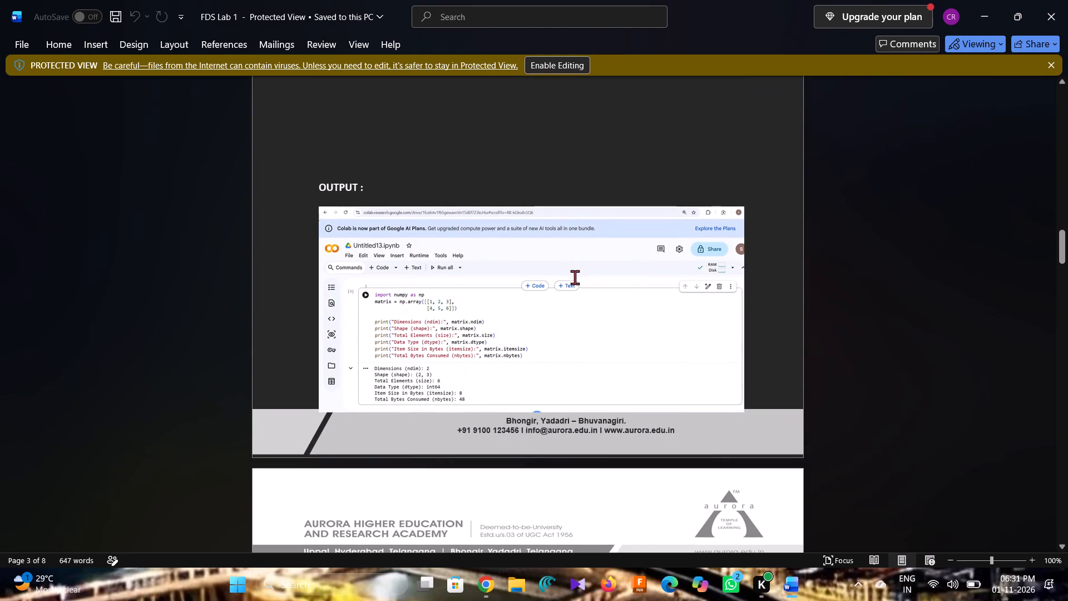
{"action": "scroll", "coordinate": [575, 277], "scroll_direction": "up", "scroll_amount": 3}
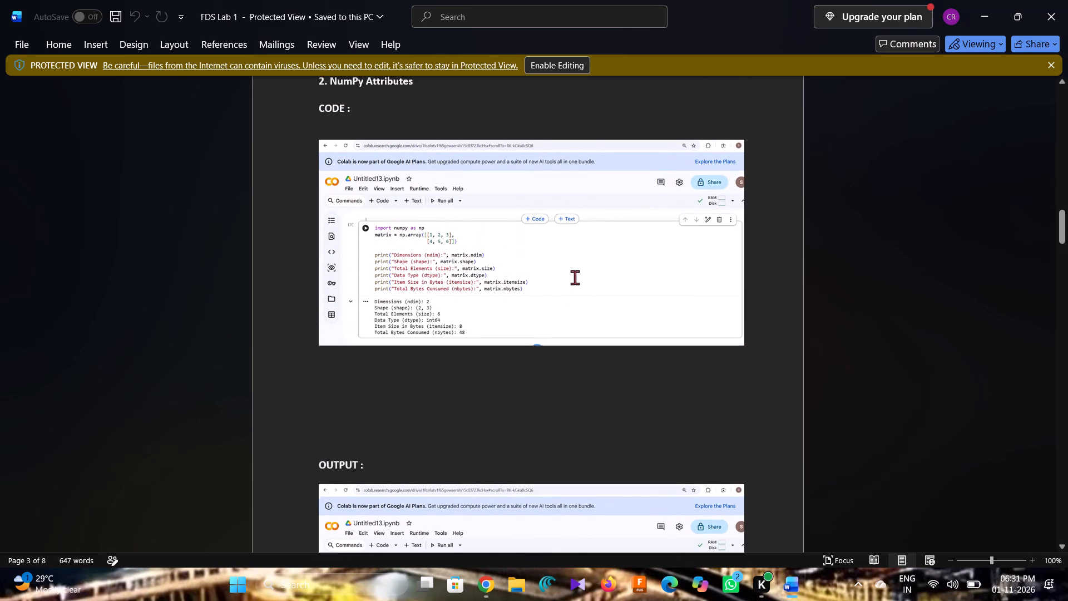
In LAB-FDS-1, copy the Colab screenshot that sits below the "CODE :" heading of "1.NumPy Array Creation".
{"action": "key", "text": "alt+Tab"}
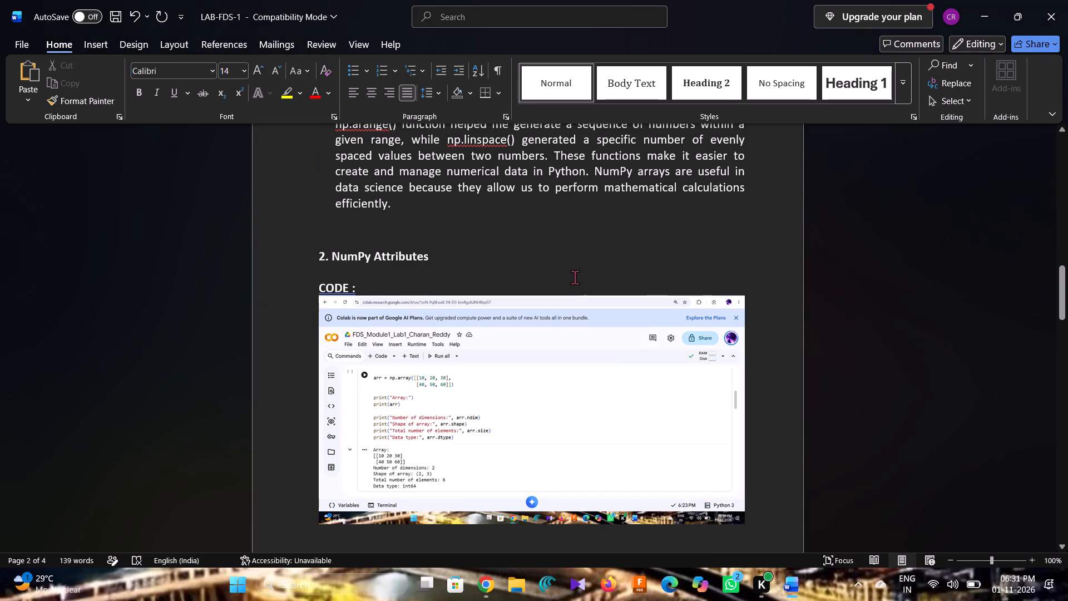
{"action": "scroll", "coordinate": [575, 277], "scroll_direction": "down", "scroll_amount": 1}
{"action": "right_click", "coordinate": [568, 276]}
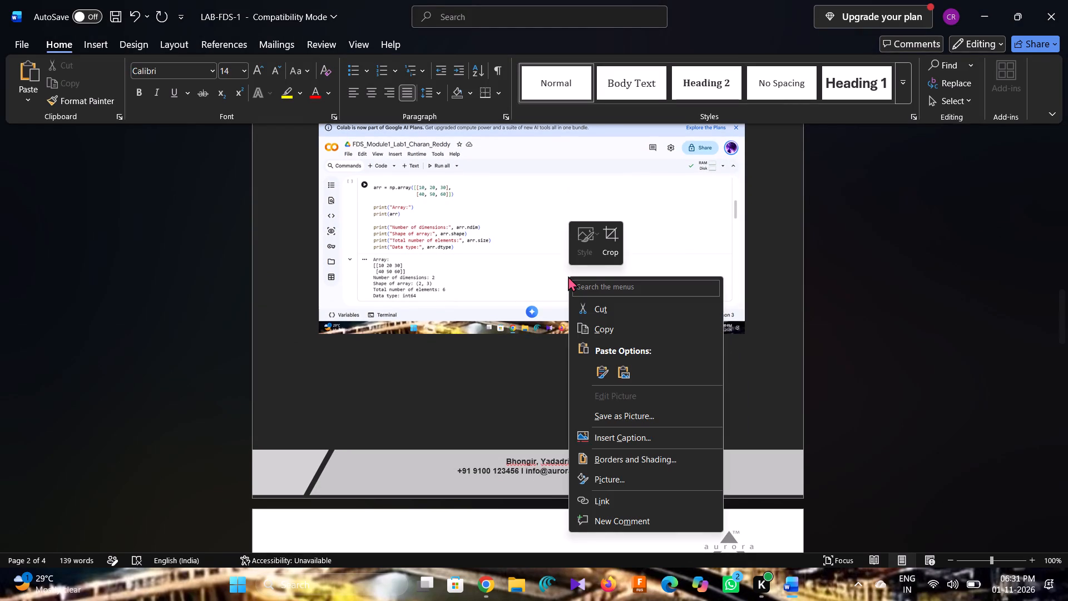
{"action": "left_click", "coordinate": [517, 276]}
{"action": "scroll", "coordinate": [517, 276], "scroll_direction": "up", "scroll_amount": 7}
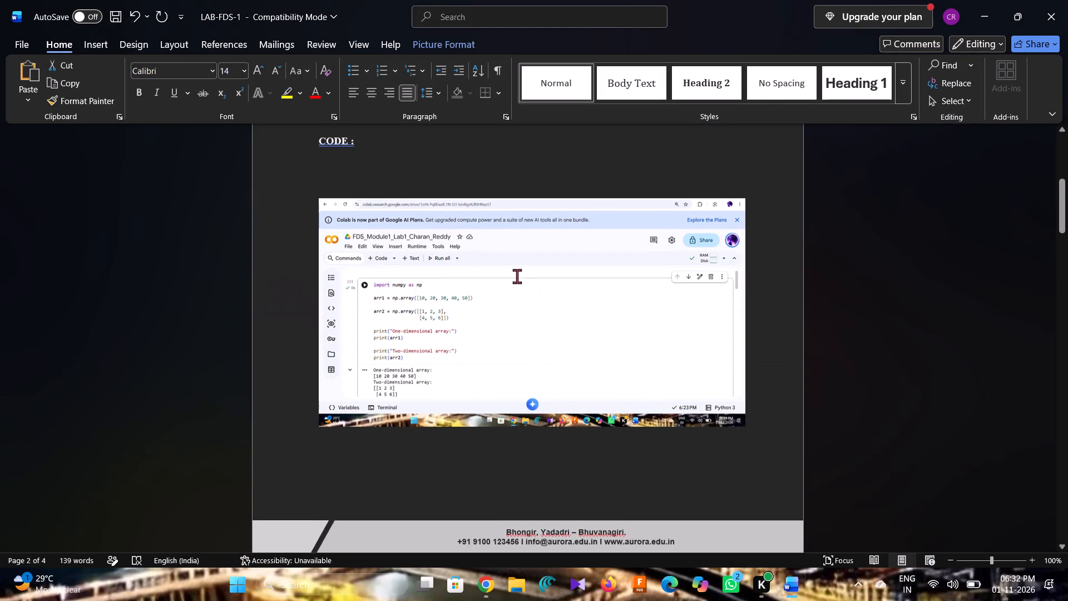
{"action": "left_click", "coordinate": [510, 293]}
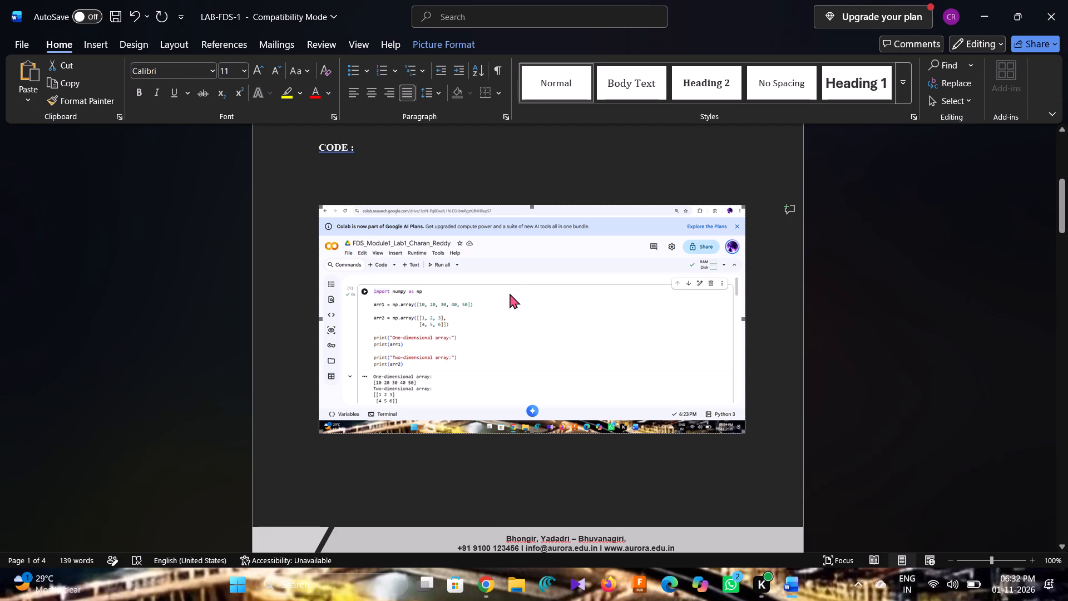
{"action": "key", "text": "ctrl+c"}
{"action": "scroll", "coordinate": [510, 293], "scroll_direction": "down", "scroll_amount": 2}
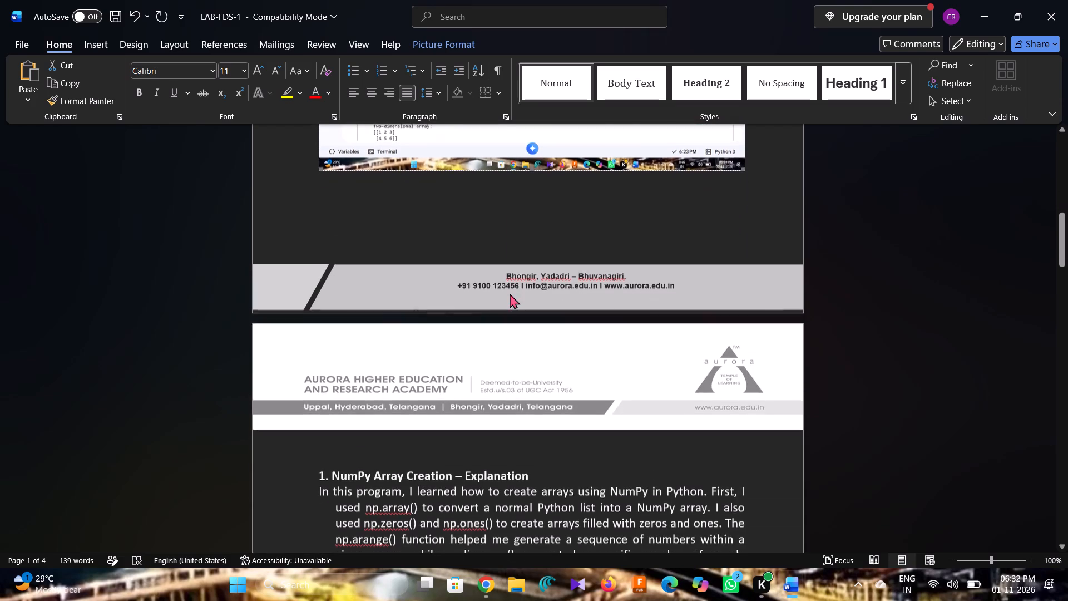
Recheck the reference's NumPy Attributes layout, then add an "INPUT" line below the "CODE :" heading of "1.NumPy Array Creation" in LAB-FDS-1.
{"action": "key", "text": "alt+Tab"}
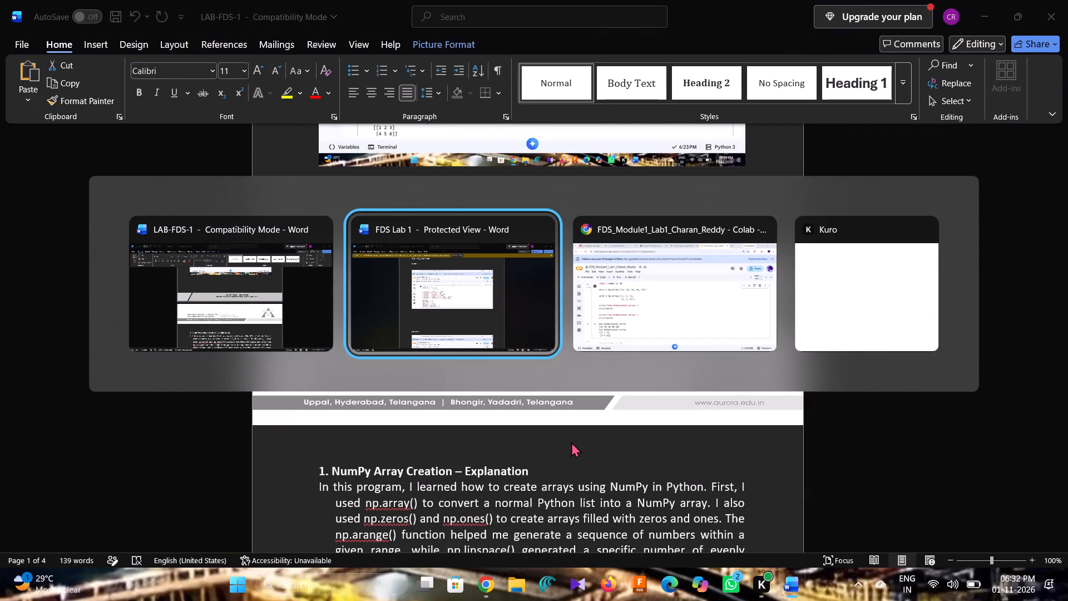
{"action": "key", "text": "alt+Tab"}
{"action": "key", "text": "alt+Tab"}
{"action": "key", "text": "alt+Tab"}
{"action": "key", "text": "alt+Tab"}
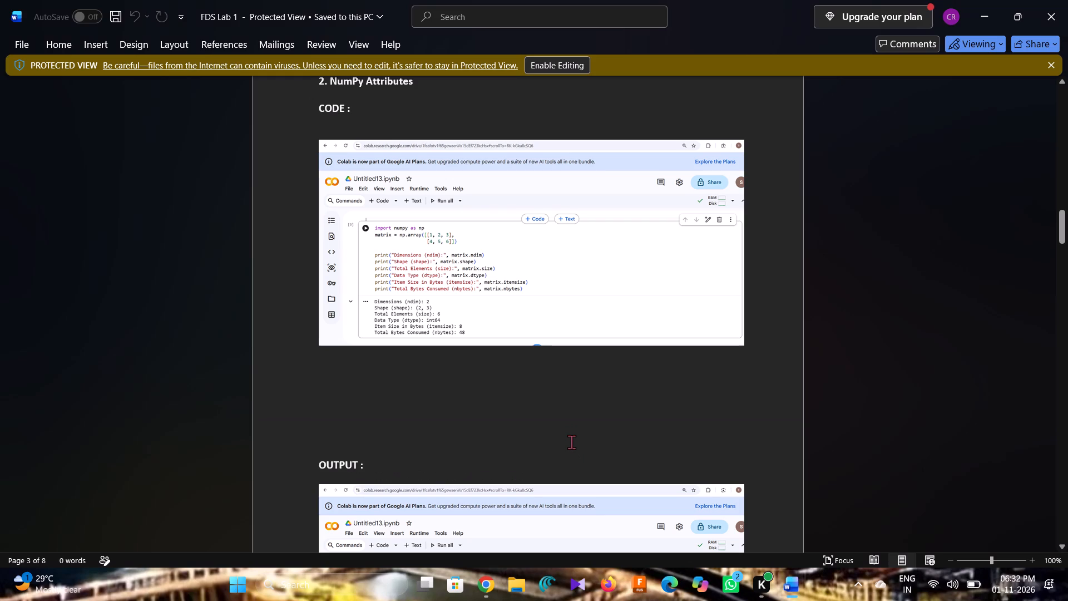
{"action": "scroll", "coordinate": [571, 442], "scroll_direction": "down", "scroll_amount": 3}
{"action": "key", "text": "alt+Tab"}
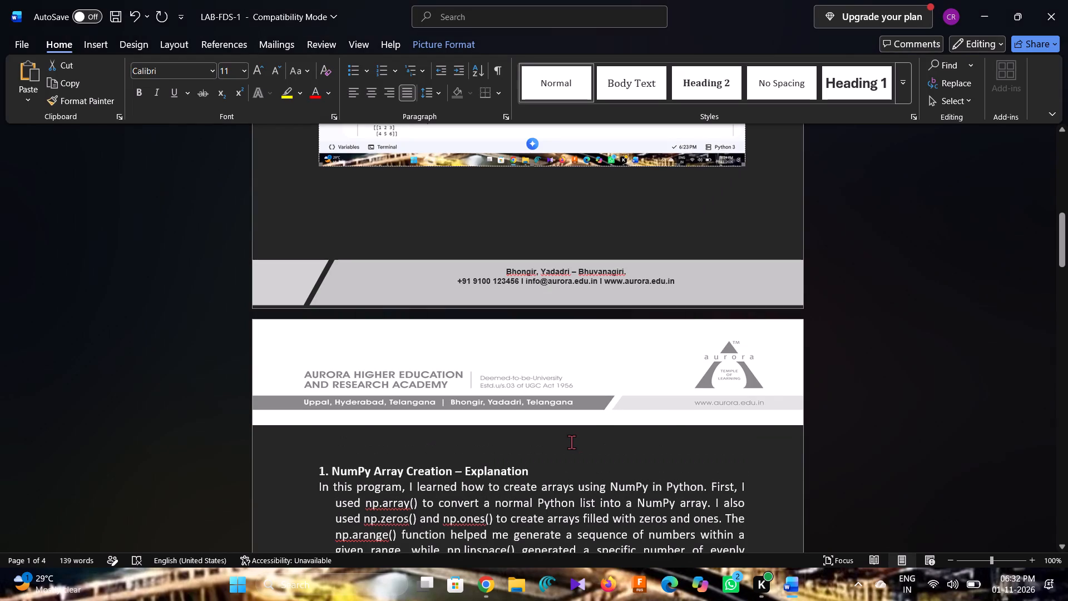
{"action": "scroll", "coordinate": [571, 442], "scroll_direction": "up", "scroll_amount": 4}
{"action": "scroll", "coordinate": [571, 442], "scroll_direction": "down", "scroll_amount": 1}
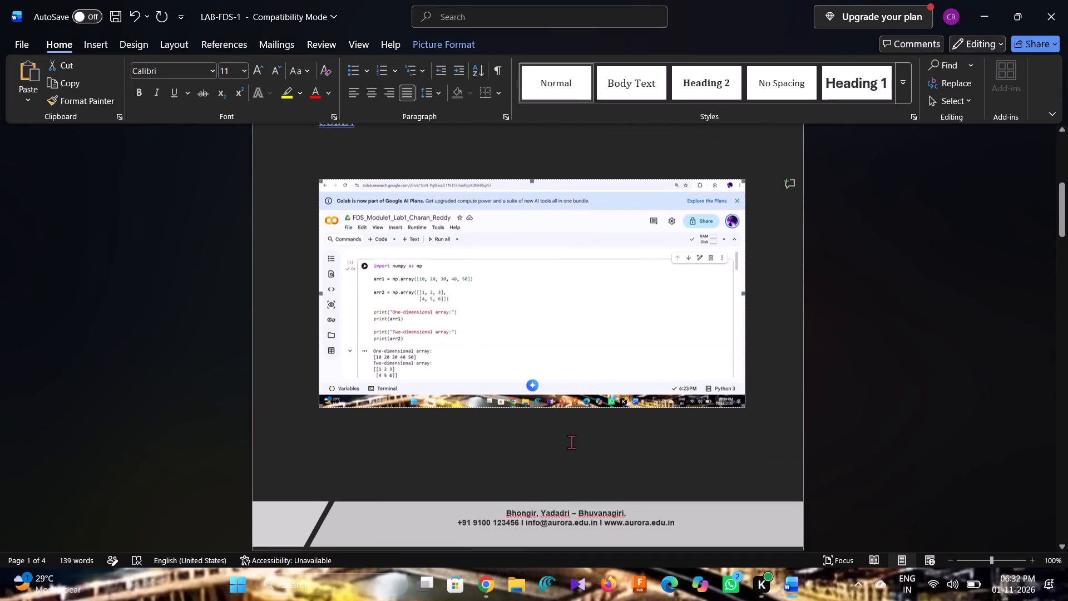
{"action": "scroll", "coordinate": [571, 442], "scroll_direction": "down", "scroll_amount": 1}
{"action": "scroll", "coordinate": [666, 354], "scroll_direction": "up", "scroll_amount": 2}
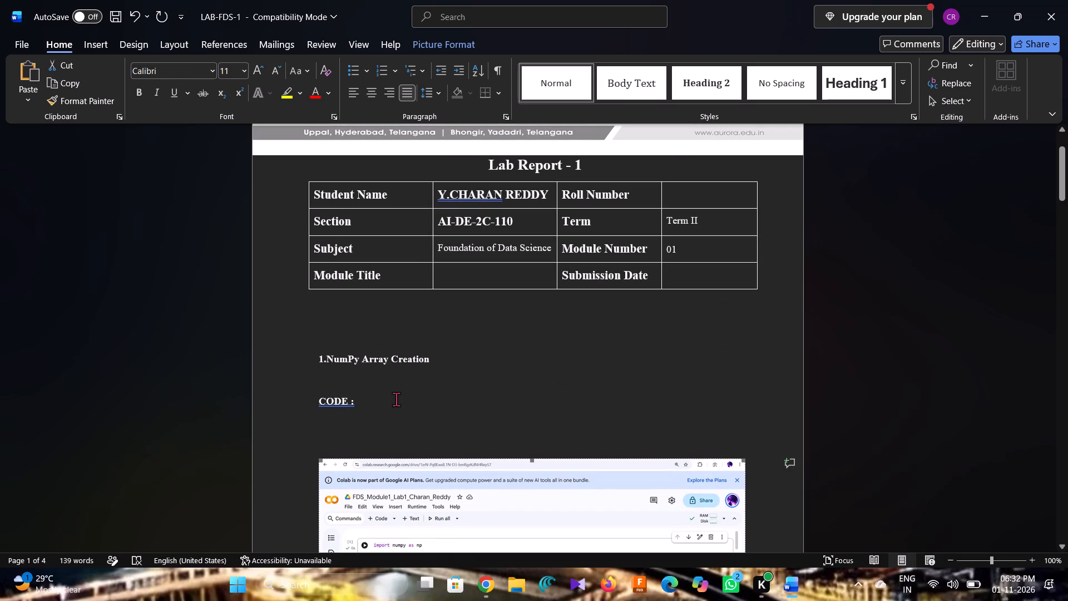
{"action": "left_click", "coordinate": [396, 392]}
{"action": "left_click", "coordinate": [364, 400]}
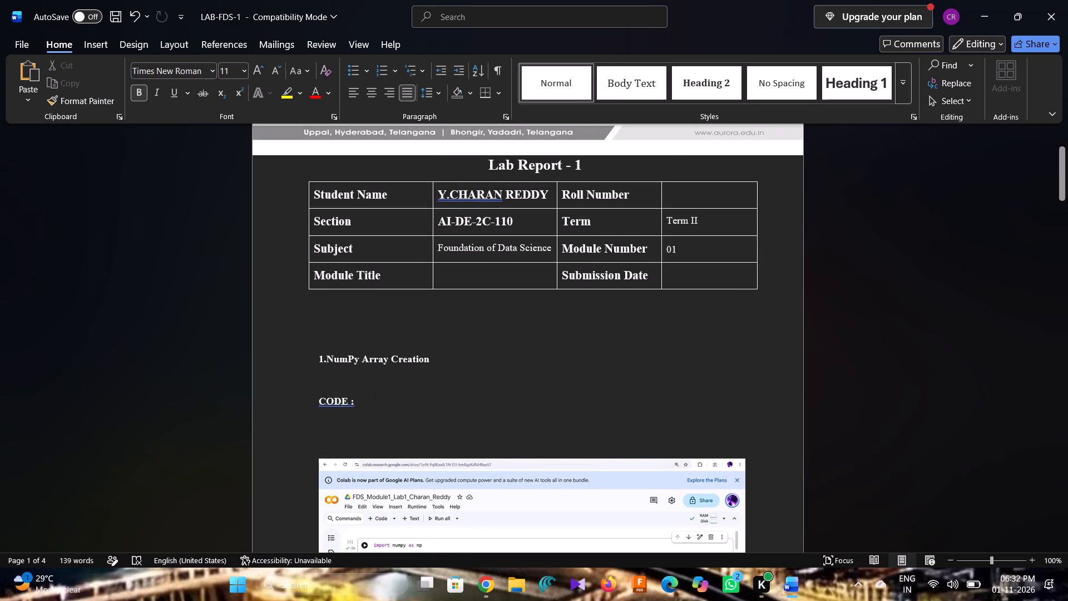
{"action": "key", "text": "Return"}
{"action": "type", "text": "INPUT"}
Add an "OUTPUT" line above "1. NumPy Array Creation – Explanation" on page 2 and paste the copied Colab screenshot below it.
{"action": "scroll", "coordinate": [364, 400], "scroll_direction": "down", "scroll_amount": 6}
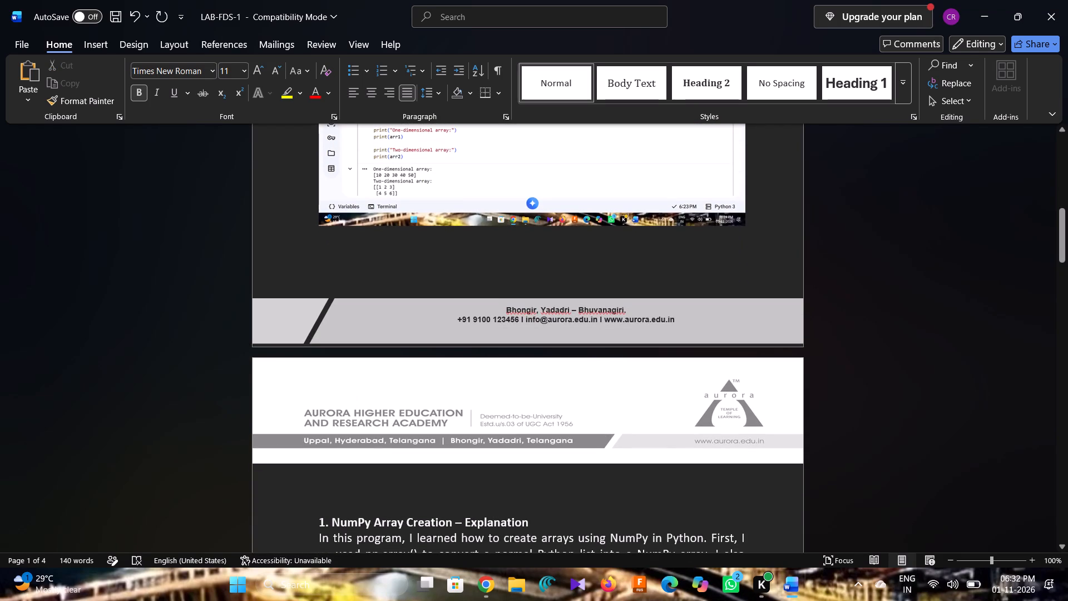
{"action": "left_click", "coordinate": [337, 493]}
{"action": "type", "text": "OUTPUT"}
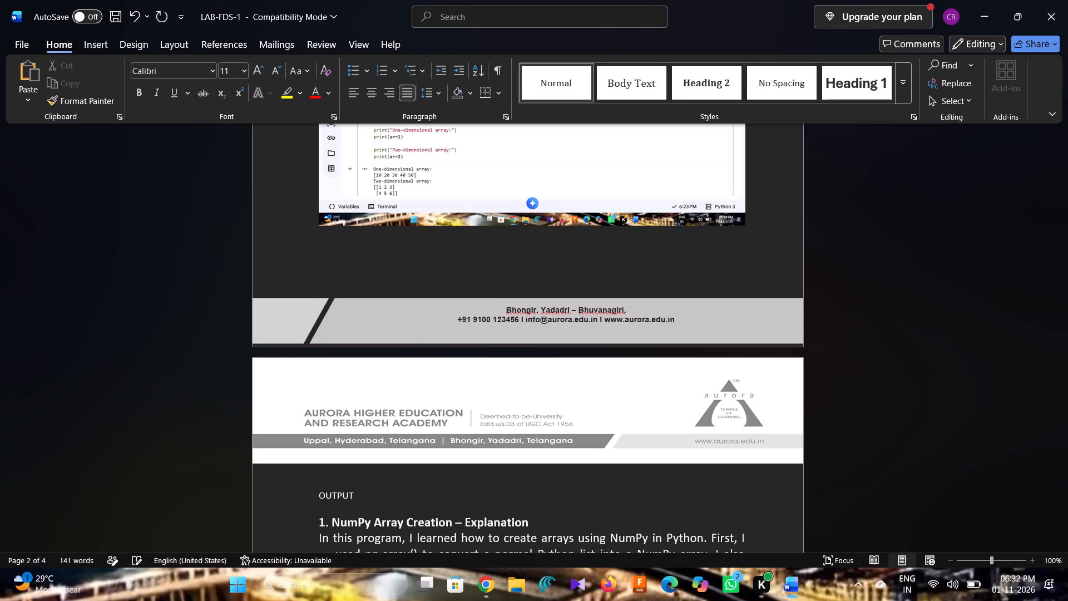
{"action": "key", "text": "Return"}
{"action": "key", "text": "ctrl+v"}
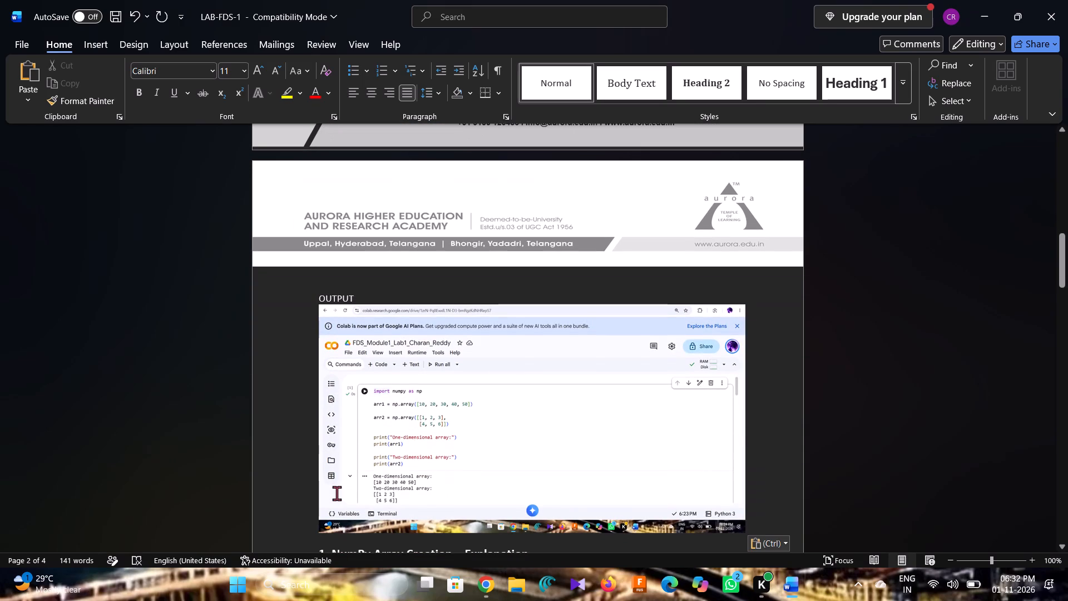
Insert a blank line between the "OUTPUT" label and the pasted screenshot on page 2.
{"action": "scroll", "coordinate": [337, 493], "scroll_direction": "right", "scroll_amount": 2}
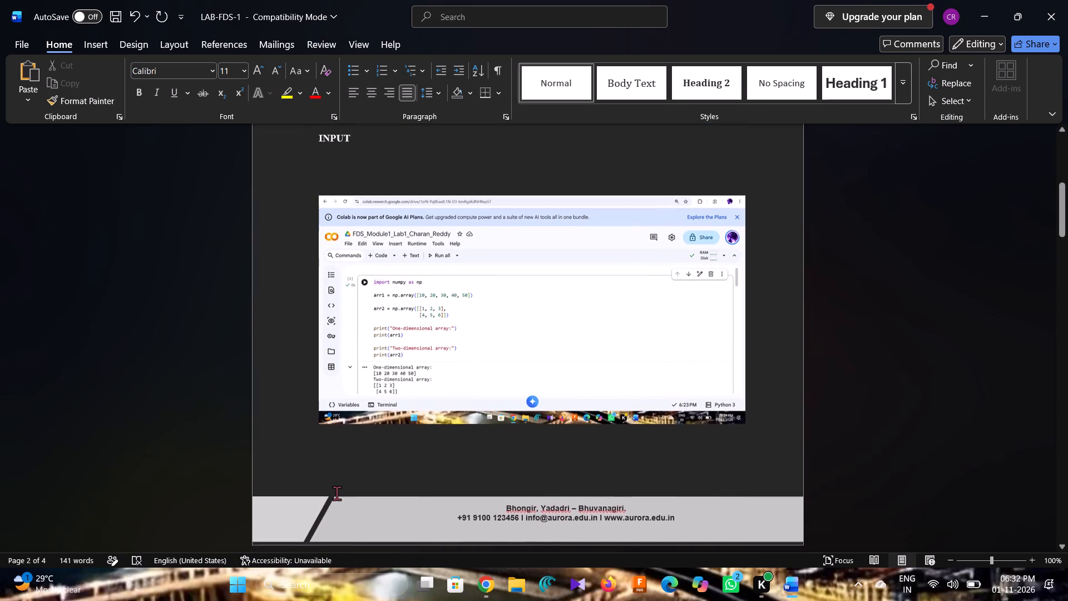
{"action": "scroll", "coordinate": [337, 493], "scroll_direction": "right", "scroll_amount": 3}
{"action": "scroll", "coordinate": [337, 493], "scroll_direction": "up", "scroll_amount": 1}
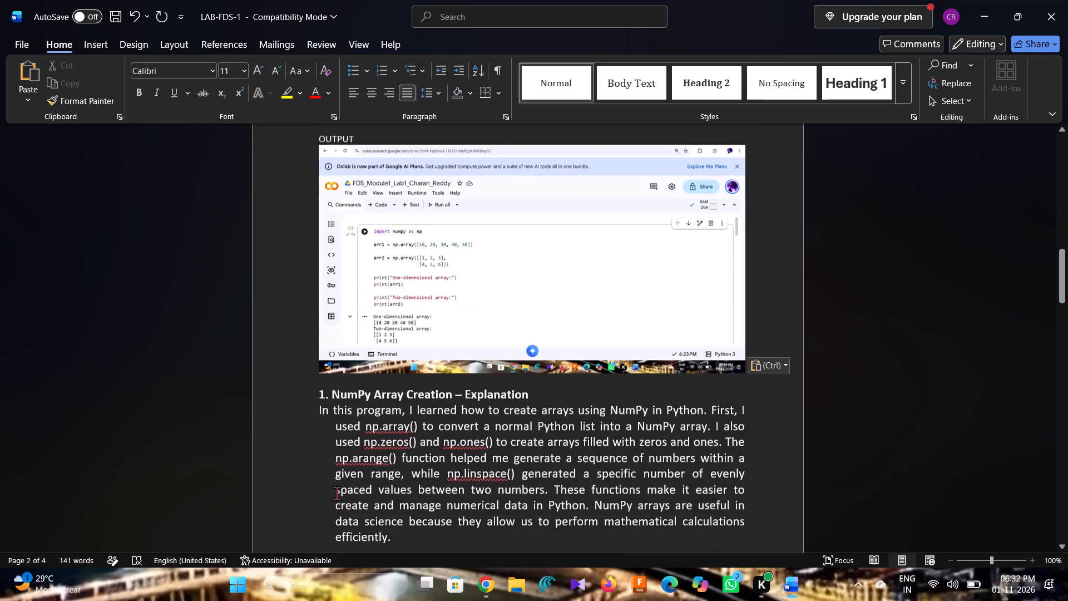
{"action": "scroll", "coordinate": [337, 493], "scroll_direction": "up", "scroll_amount": 1}
{"action": "left_click", "coordinate": [358, 378]}
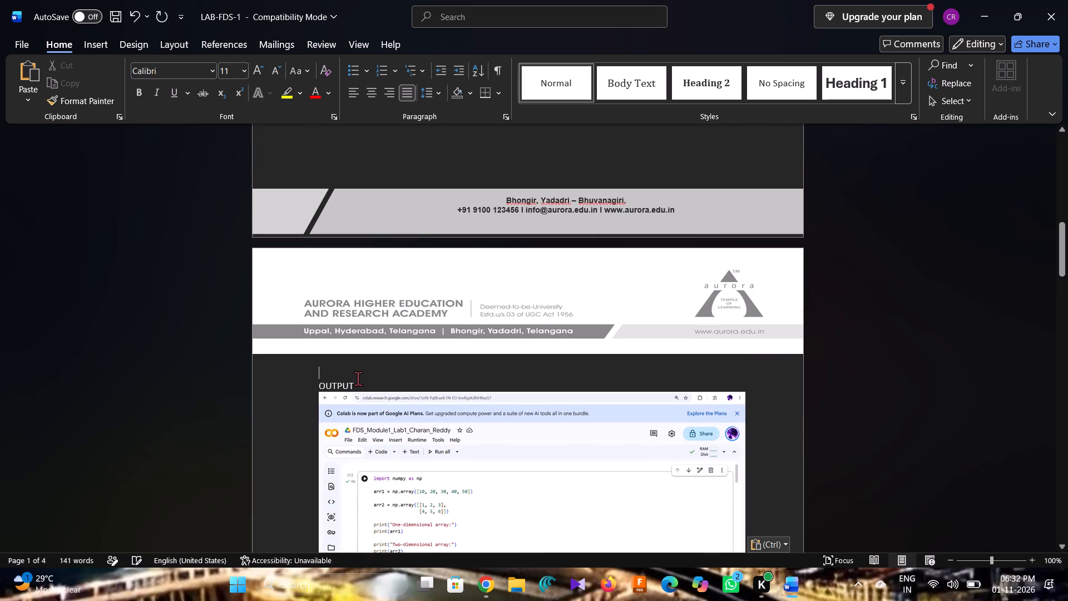
{"action": "left_click", "coordinate": [358, 384]}
{"action": "key", "text": "Return"}
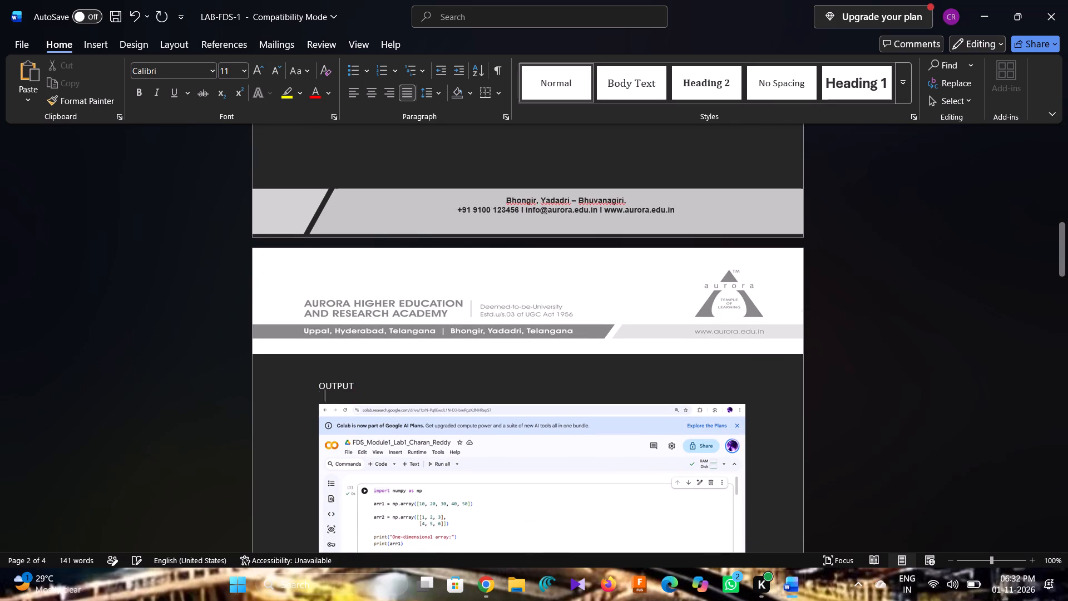
Add an "INPUT" line below the "CODE :" heading of "2. NumPy Attributes" in LAB-FDS-1.
{"action": "scroll", "coordinate": [358, 384], "scroll_direction": "down", "scroll_amount": 6}
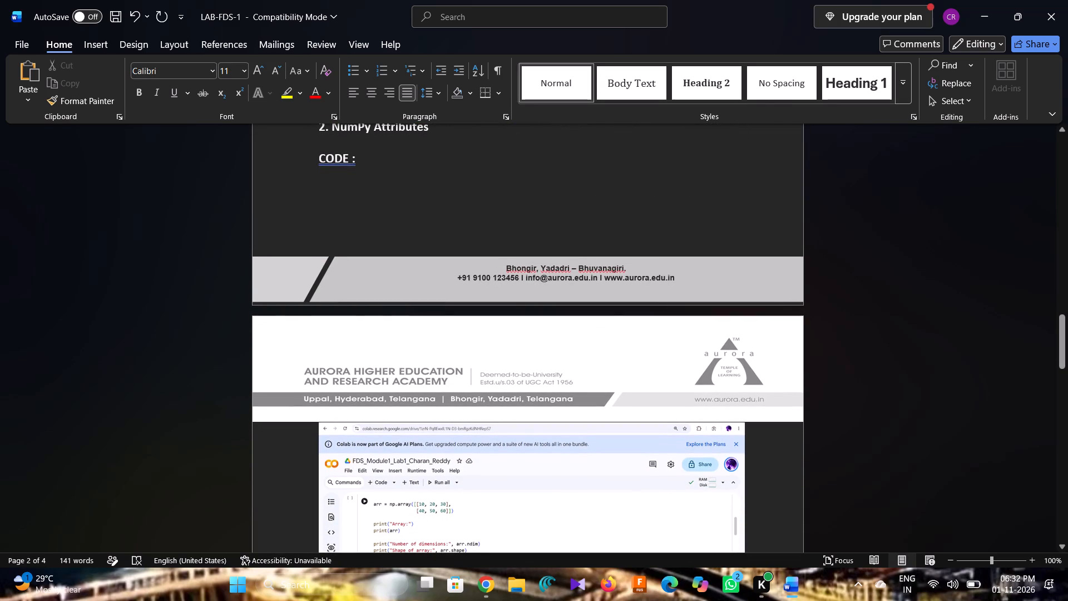
{"action": "left_click", "coordinate": [396, 156]}
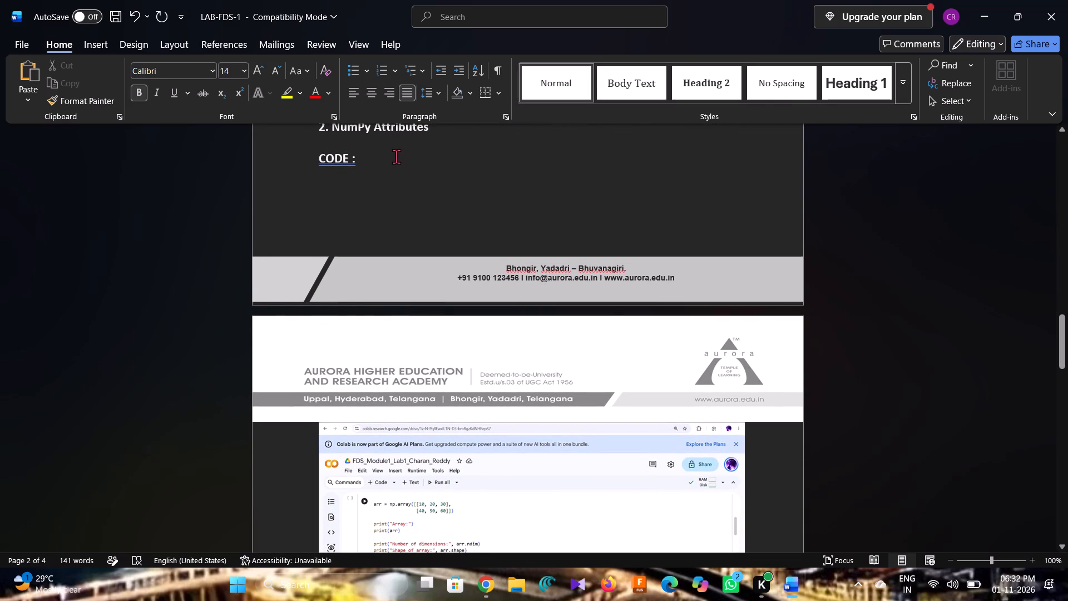
{"action": "key", "text": "Return"}
{"action": "key", "text": "Return"}
{"action": "type", "text": "INPUT"}
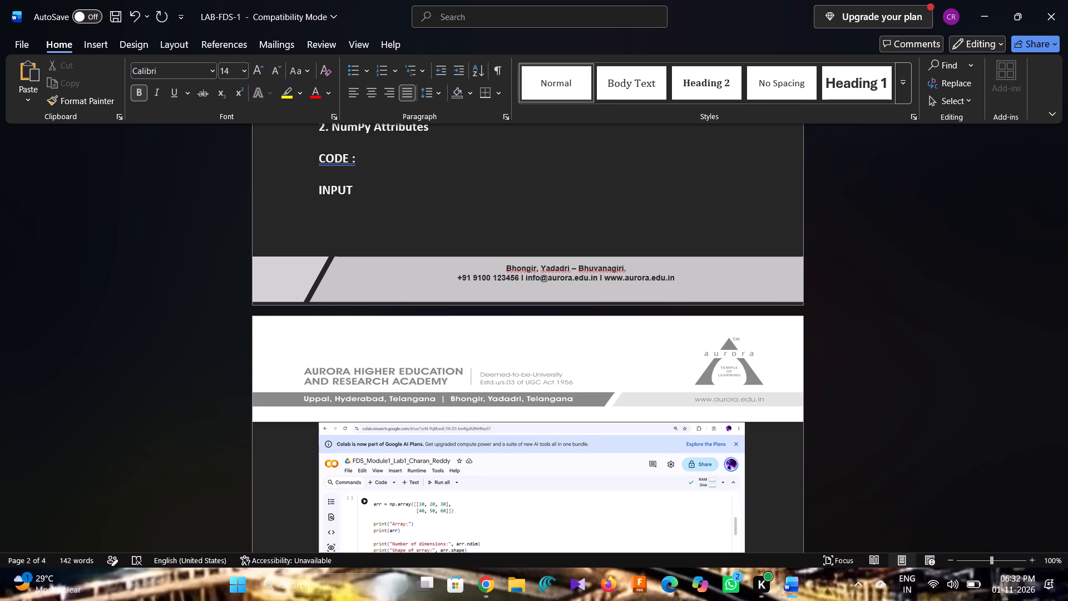
Add an "OUTPUT" line below the NumPy Attributes Colab screenshot on page 3, leaving a blank line before it.
{"action": "scroll", "coordinate": [396, 156], "scroll_direction": "down", "scroll_amount": 2}
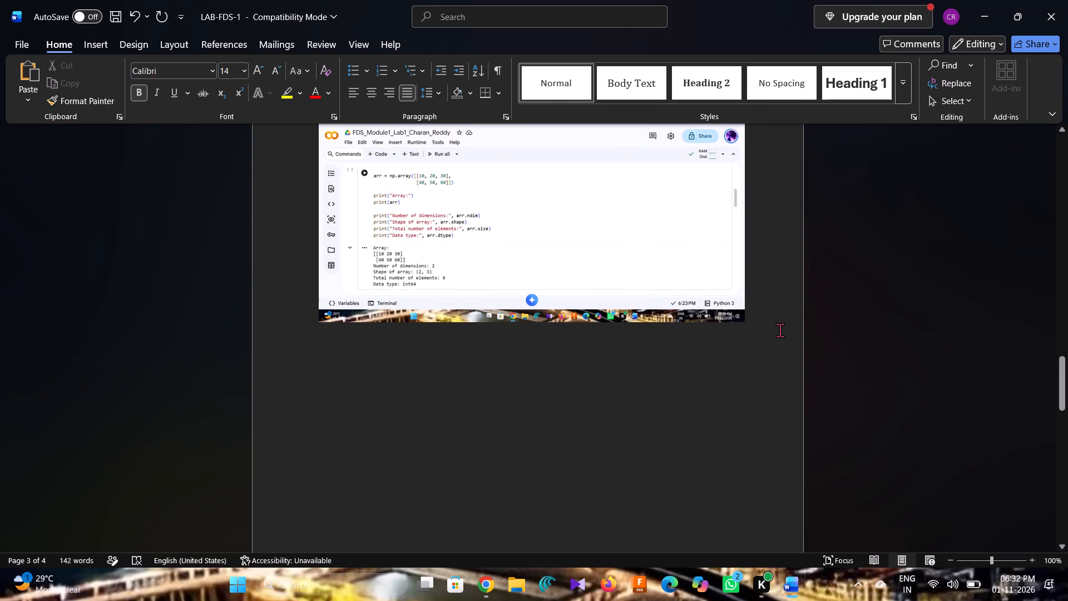
{"action": "left_click", "coordinate": [780, 330]}
{"action": "key", "text": "Return"}
{"action": "key", "text": "Return"}
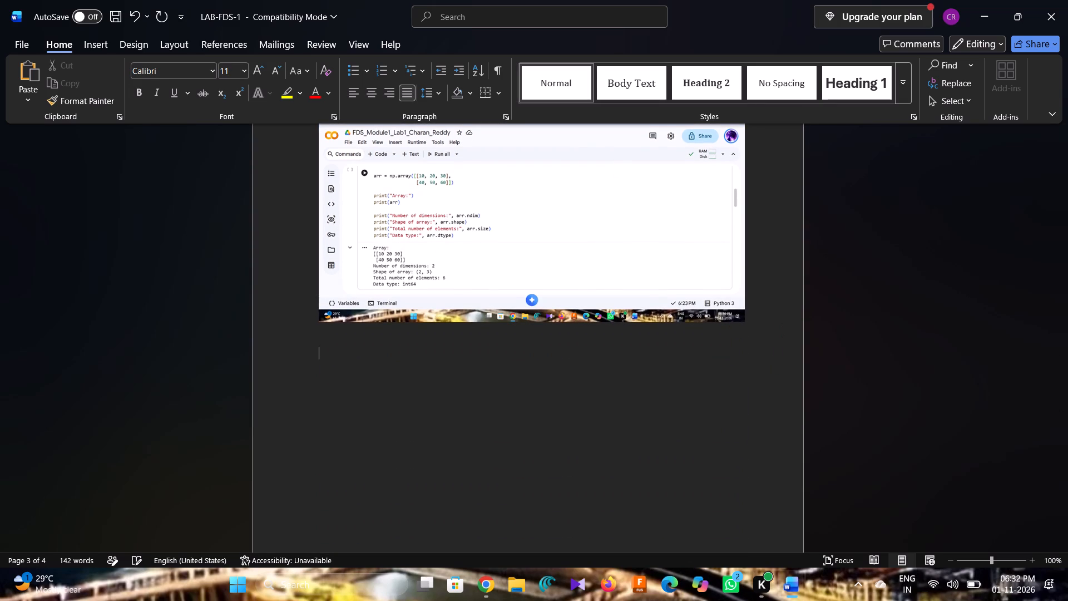
{"action": "type", "text": "OUTPUT"}
{"action": "key", "text": "Return"}
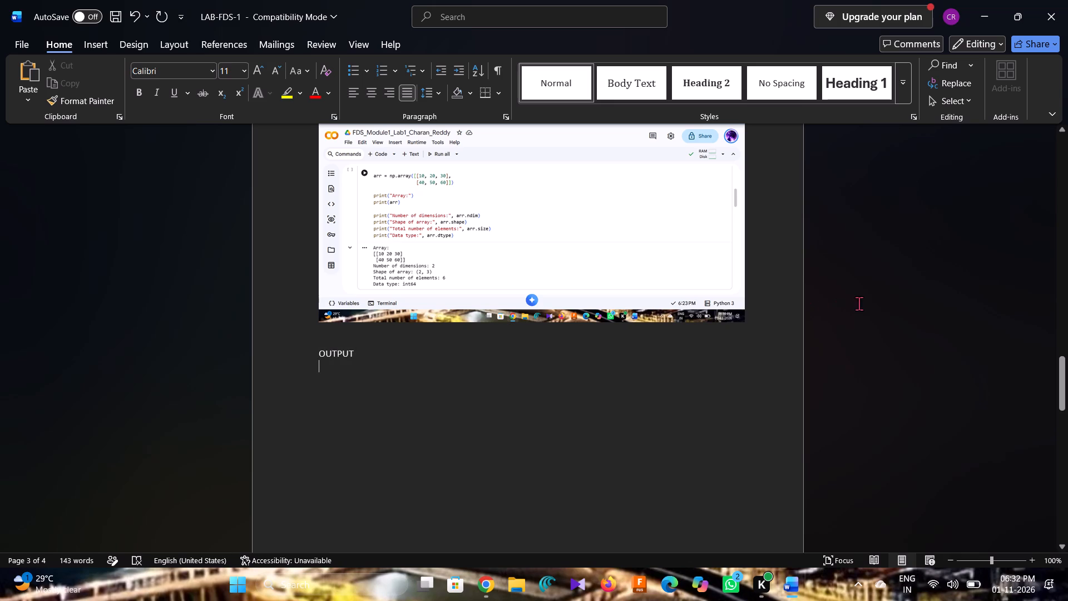
{"action": "left_click", "coordinate": [555, 228]}
{"action": "key", "text": "ctrl+c"}
{"action": "key", "text": "ctrl+c"}
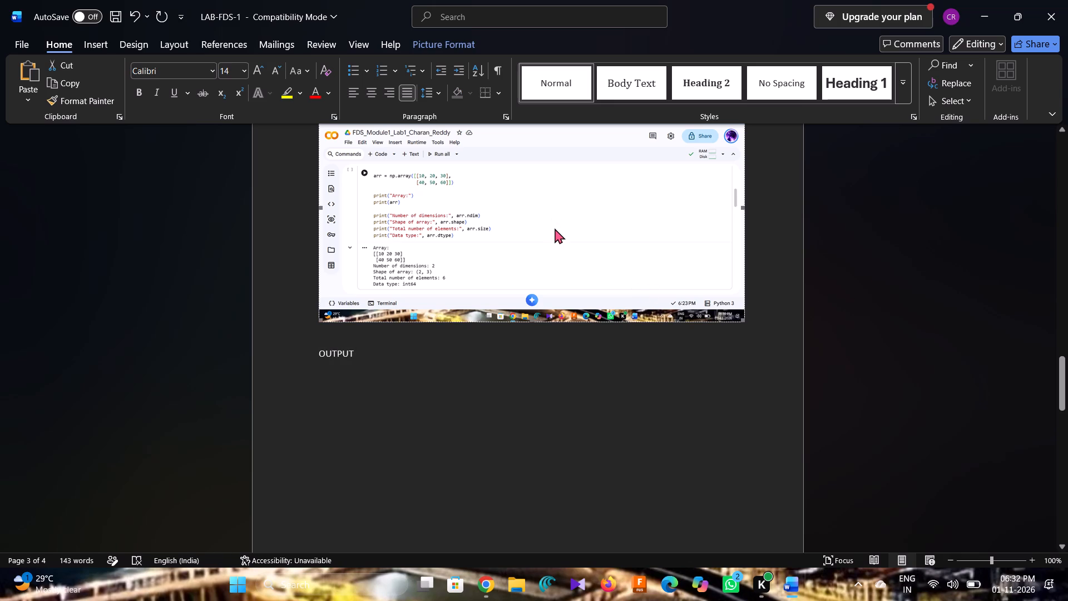
{"action": "left_click", "coordinate": [374, 358]}
{"action": "key", "text": "Return"}
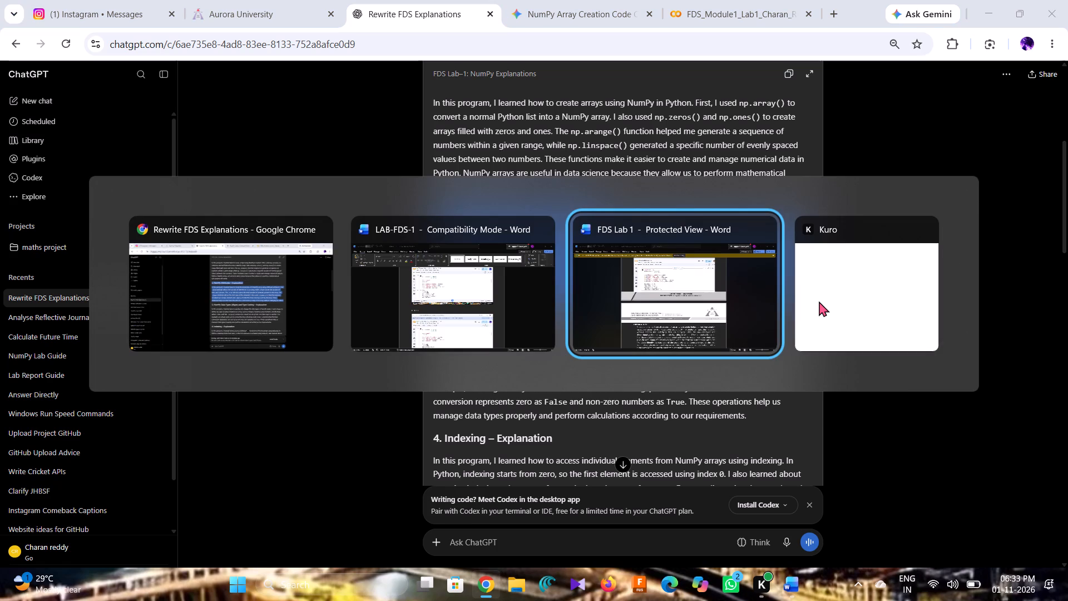
Check the NumPy Attributes layout in the FDS Lab 1 reference, then paste the copied explanation on page 4 of LAB-FDS-1.
{"action": "scroll", "coordinate": [617, 400], "scroll_direction": "right", "scroll_amount": 1}
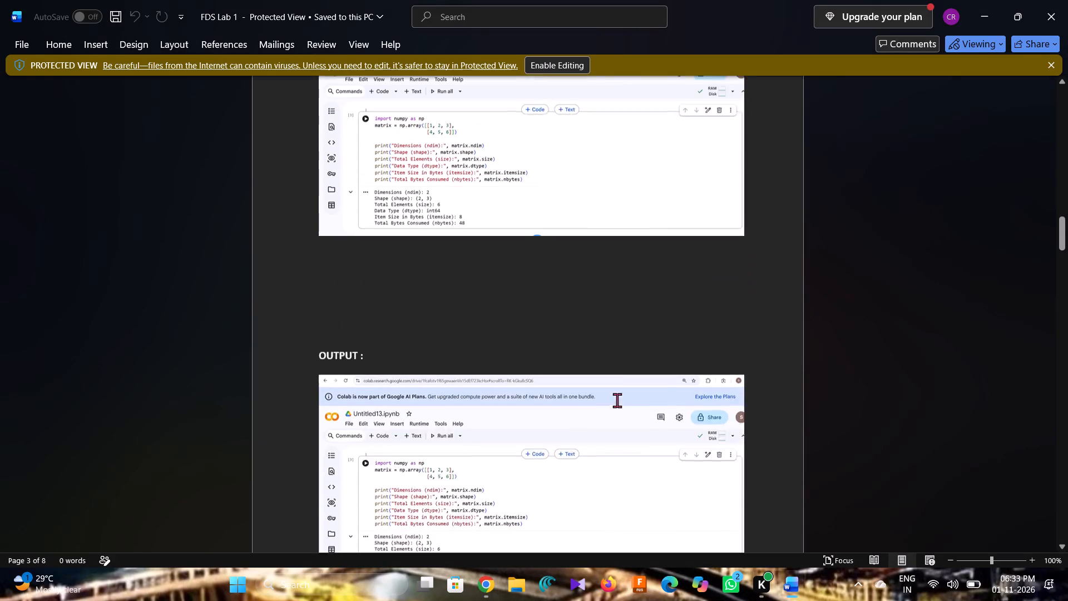
{"action": "scroll", "coordinate": [617, 400], "scroll_direction": "right", "scroll_amount": 2}
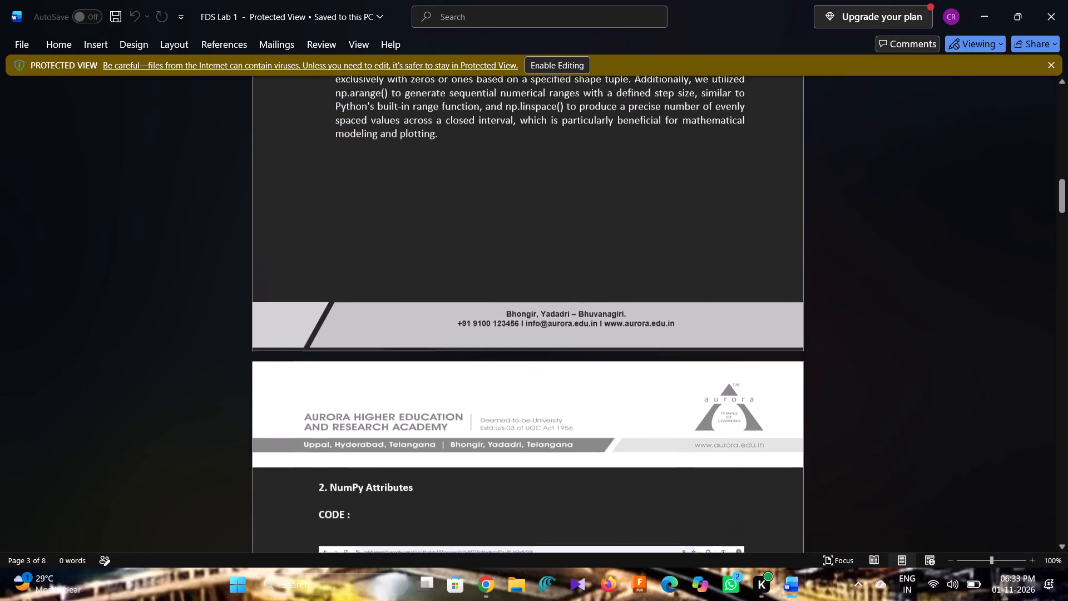
{"action": "scroll", "coordinate": [617, 400], "scroll_direction": "down", "scroll_amount": 1}
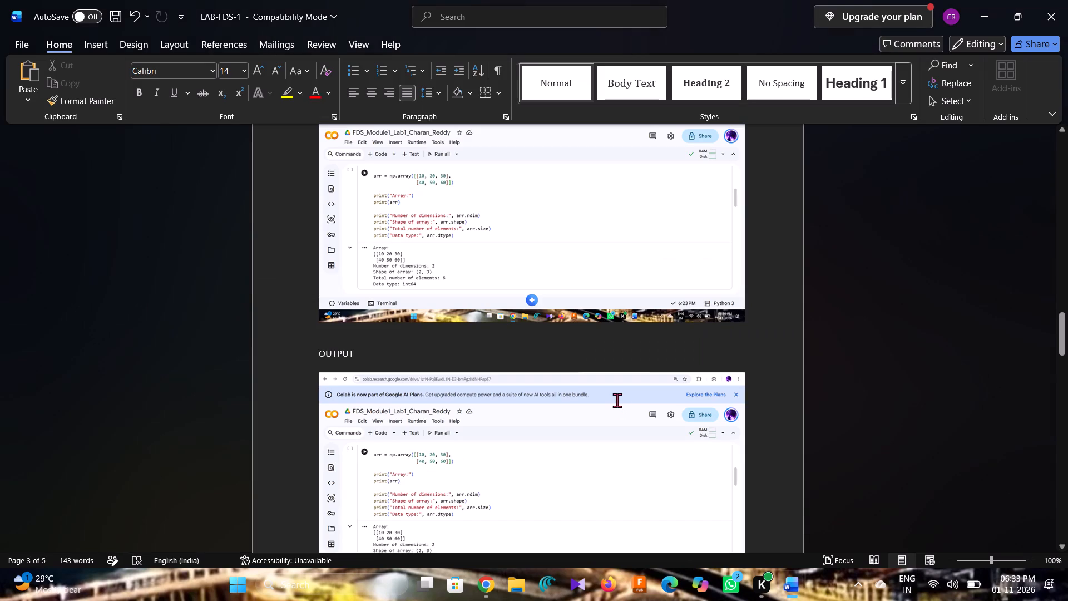
{"action": "scroll", "coordinate": [617, 400], "scroll_direction": "down", "scroll_amount": 3}
{"action": "scroll", "coordinate": [498, 469], "scroll_direction": "down", "scroll_amount": 2}
{"action": "left_click", "coordinate": [357, 390]}
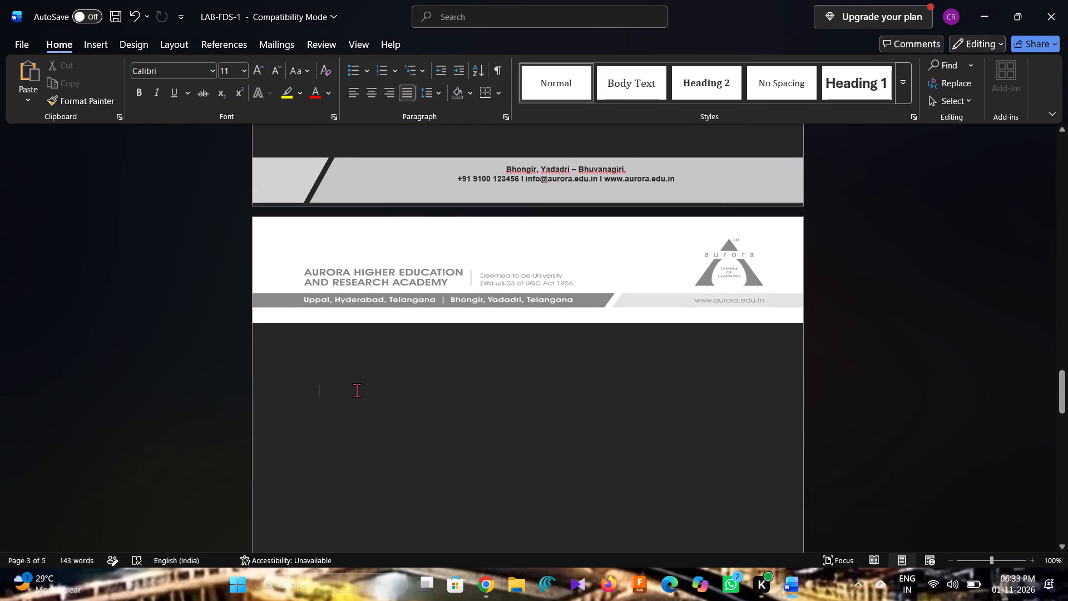
{"action": "key", "text": "ctrl+v"}
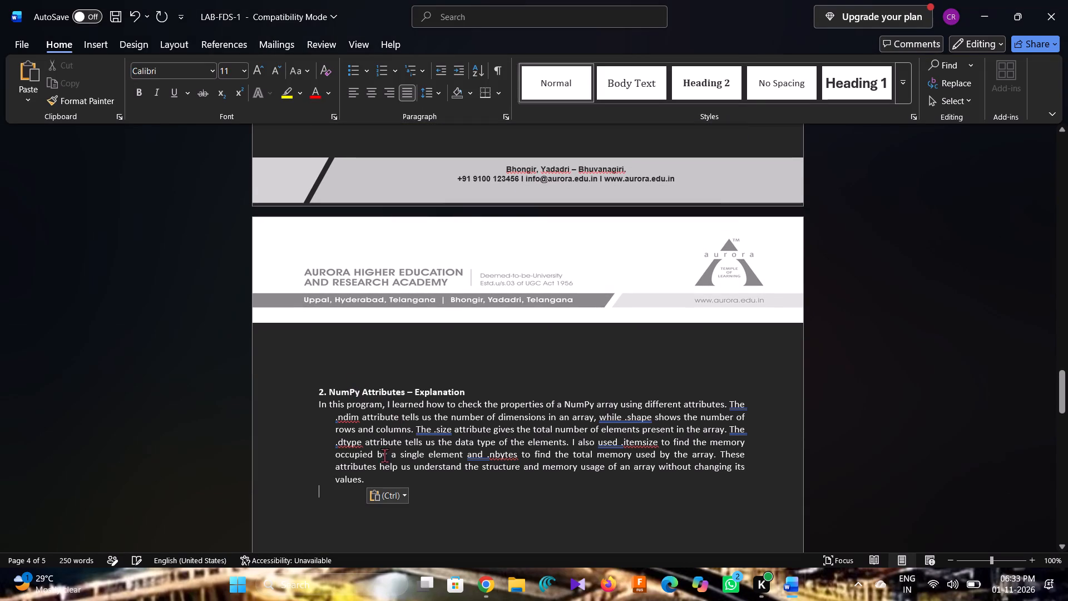
Set the font size of the pasted "2. NumPy Attributes – Explanation" heading and paragraph to 14.
{"action": "left_click", "coordinate": [375, 481]}
{"action": "left_click_drag", "start_coordinate": [375, 481], "coordinate": [310, 377]}
{"action": "left_click", "coordinate": [319, 404]}
{"action": "left_click_drag", "start_coordinate": [316, 390], "coordinate": [407, 480]}
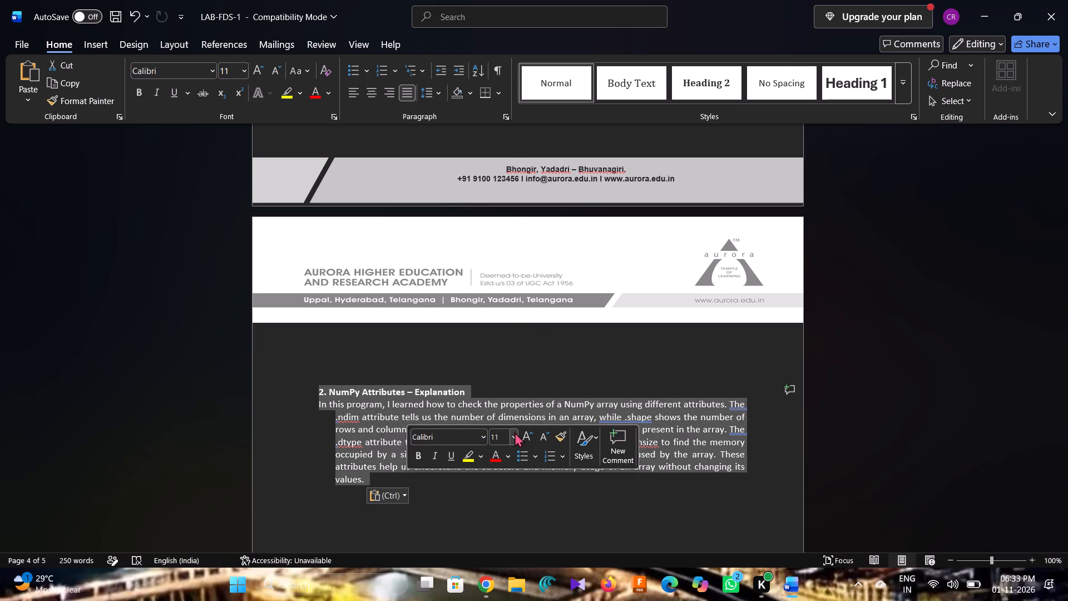
{"action": "left_click", "coordinate": [515, 435]}
{"action": "left_click", "coordinate": [498, 252]}
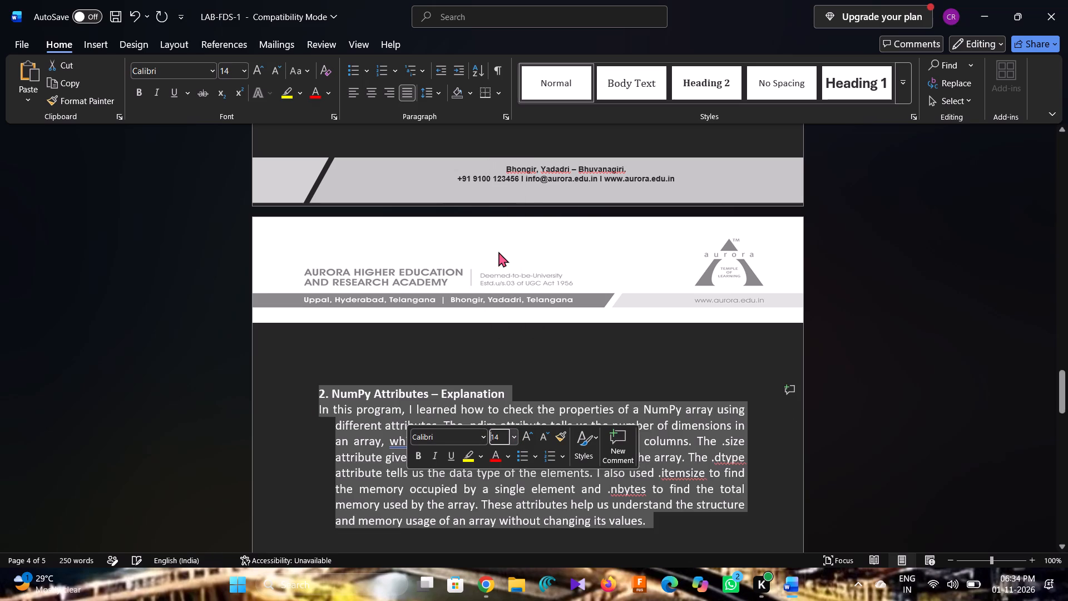
Insert a blank line between the "2. NumPy Attributes – Explanation" heading and its paragraph.
{"action": "left_click", "coordinate": [316, 357]}
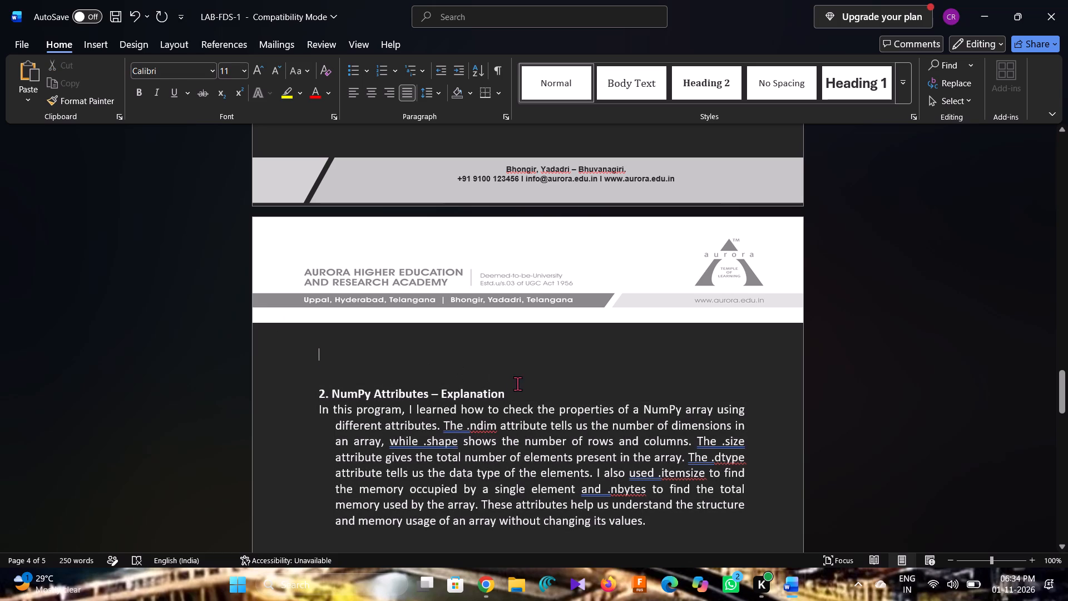
{"action": "left_click", "coordinate": [521, 396]}
{"action": "key", "text": "Return"}
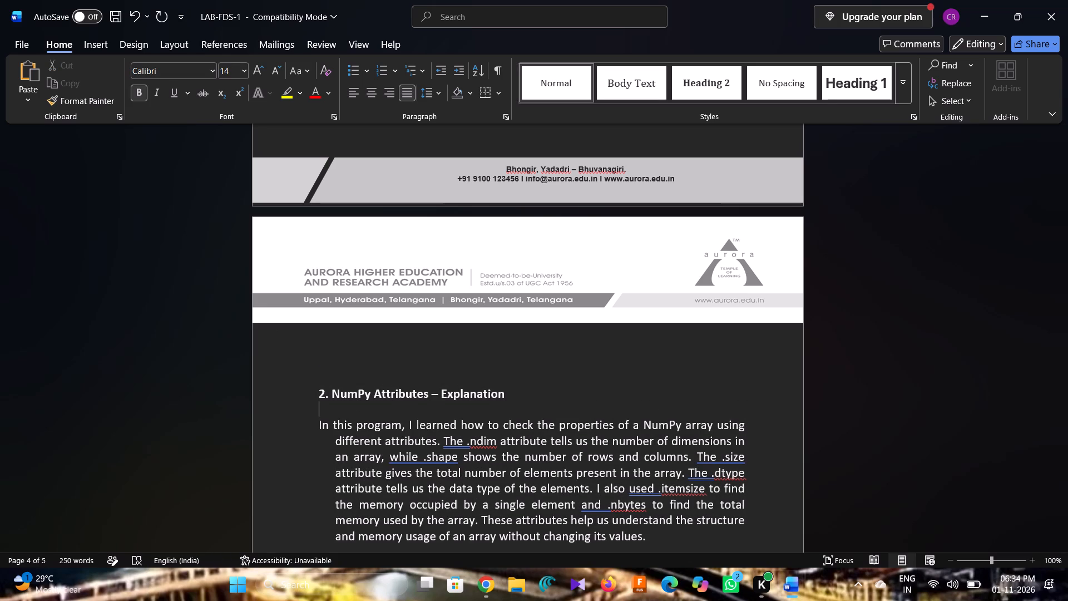
Review the NumPy Attributes section, then add three line breaks after its explanation paragraph on page 4.
{"action": "scroll", "coordinate": [521, 396], "scroll_direction": "up", "scroll_amount": 5}
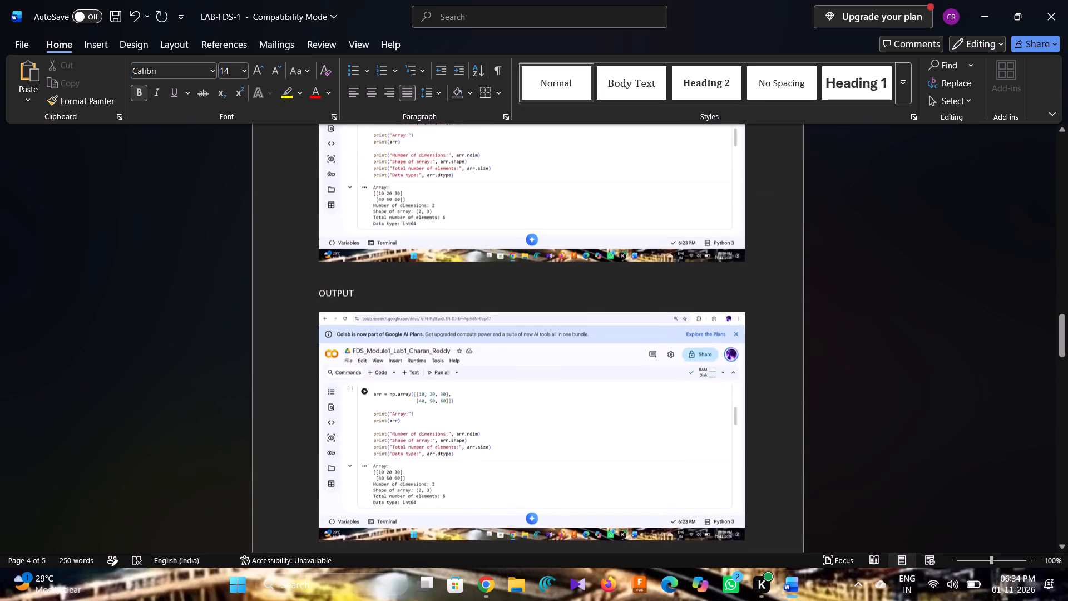
{"action": "scroll", "coordinate": [521, 396], "scroll_direction": "up", "scroll_amount": 1}
{"action": "scroll", "coordinate": [521, 396], "scroll_direction": "right", "scroll_amount": 1}
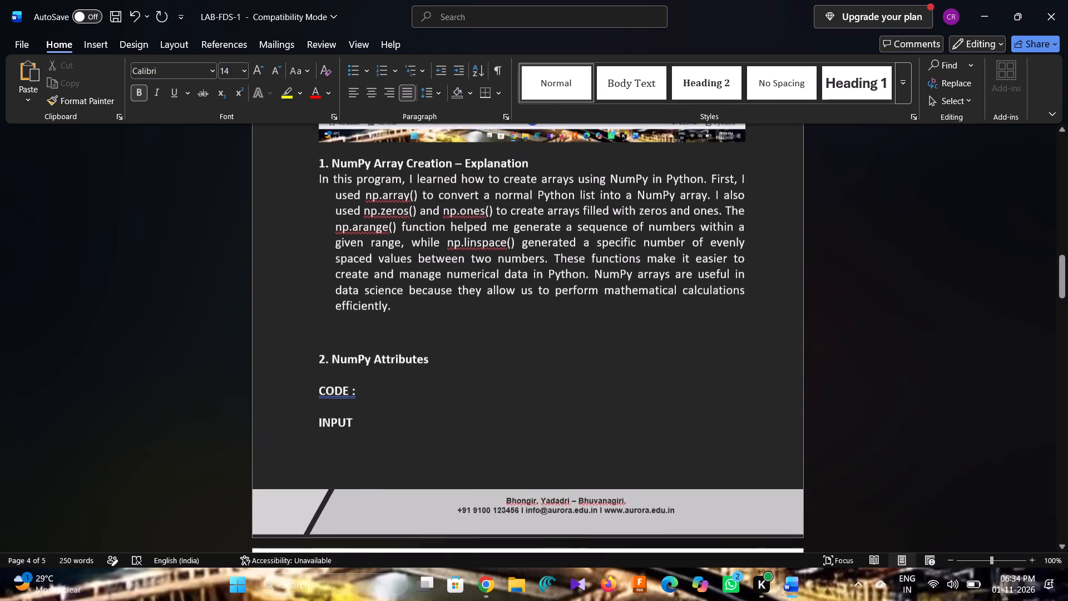
{"action": "scroll", "coordinate": [521, 396], "scroll_direction": "right", "scroll_amount": 1}
{"action": "scroll", "coordinate": [521, 396], "scroll_direction": "down", "scroll_amount": 1}
{"action": "scroll", "coordinate": [762, 331], "scroll_direction": "down", "scroll_amount": 1}
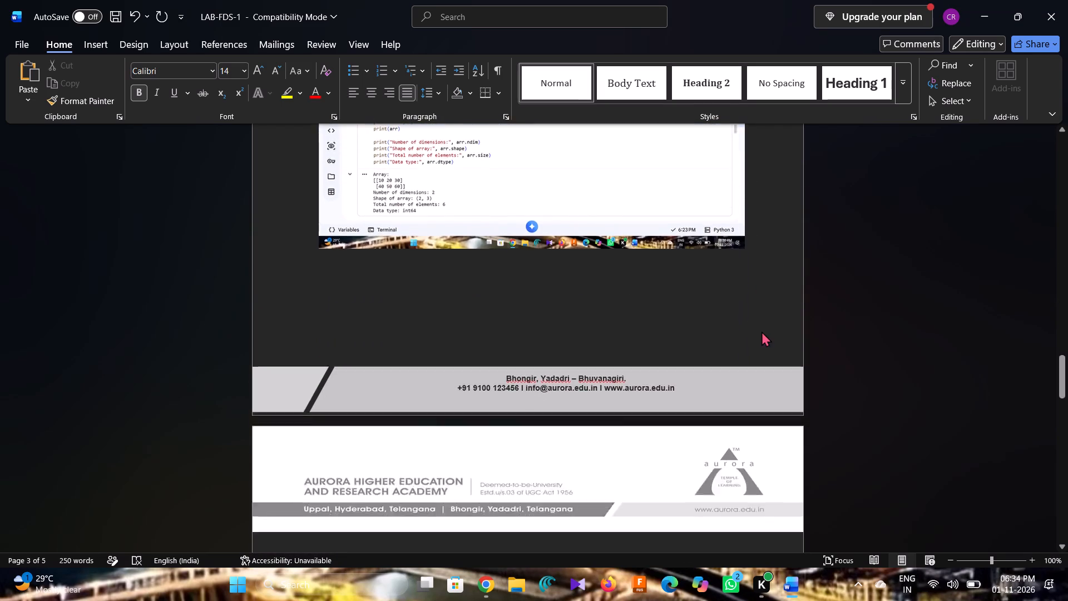
{"action": "scroll", "coordinate": [762, 331], "scroll_direction": "down", "scroll_amount": 3}
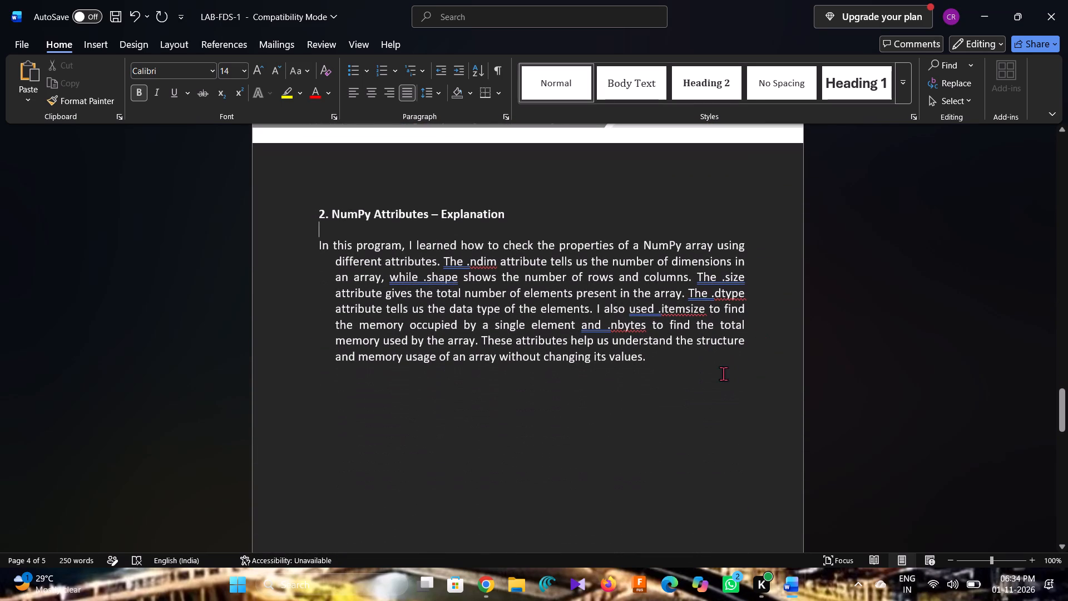
{"action": "left_click", "coordinate": [704, 358]}
{"action": "key", "text": "Return"}
{"action": "key", "text": "Return"}
{"action": "key", "text": "Return"}
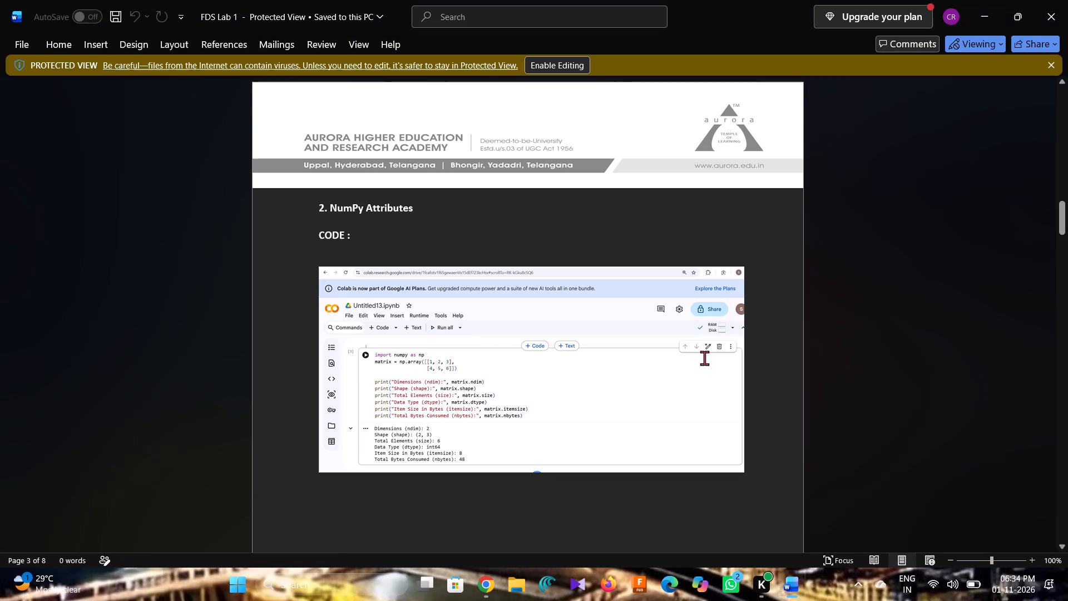
Copy the "3. NumPy Data Types (dtype) and Type Casting (Verified)" heading and "CODE :" label from FDS Lab 1 and paste them at the end of LAB-FDS-1.
{"action": "scroll", "coordinate": [585, 436], "scroll_direction": "down", "scroll_amount": 6}
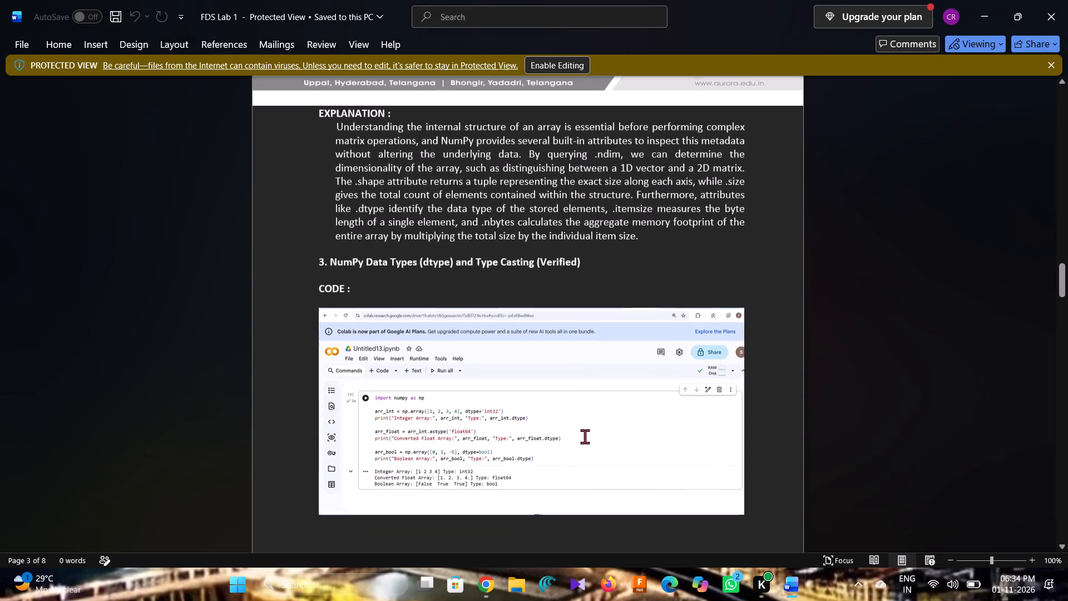
{"action": "left_click_drag", "start_coordinate": [362, 290], "coordinate": [322, 265]}
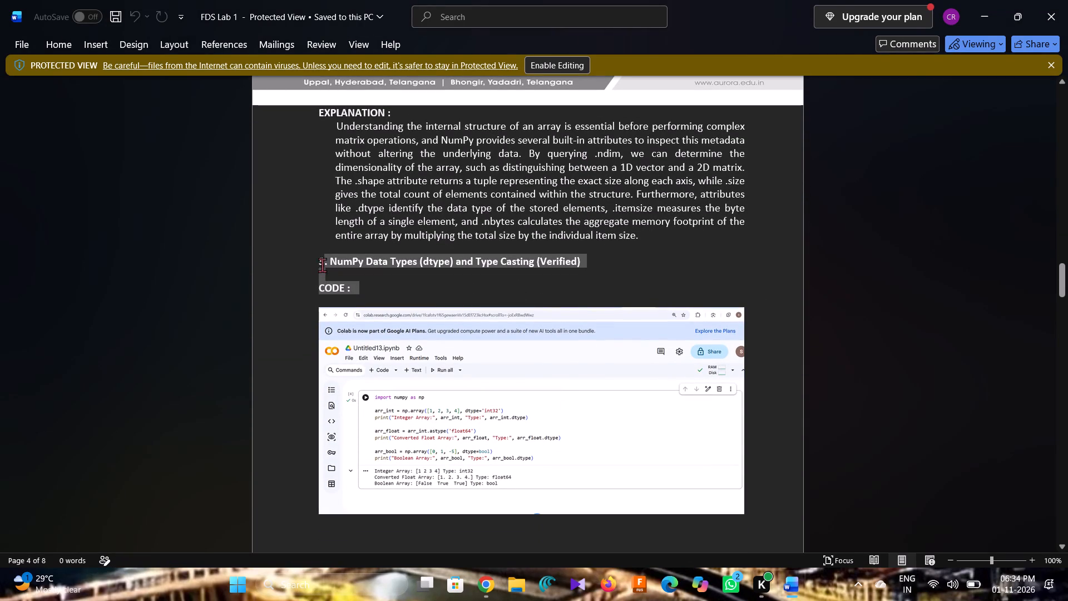
{"action": "left_click_drag", "start_coordinate": [322, 265], "coordinate": [311, 257]}
{"action": "key", "text": "ctrl+c"}
{"action": "scroll", "coordinate": [311, 257], "scroll_direction": "down", "scroll_amount": 3}
{"action": "scroll", "coordinate": [311, 257], "scroll_direction": "right", "scroll_amount": 1}
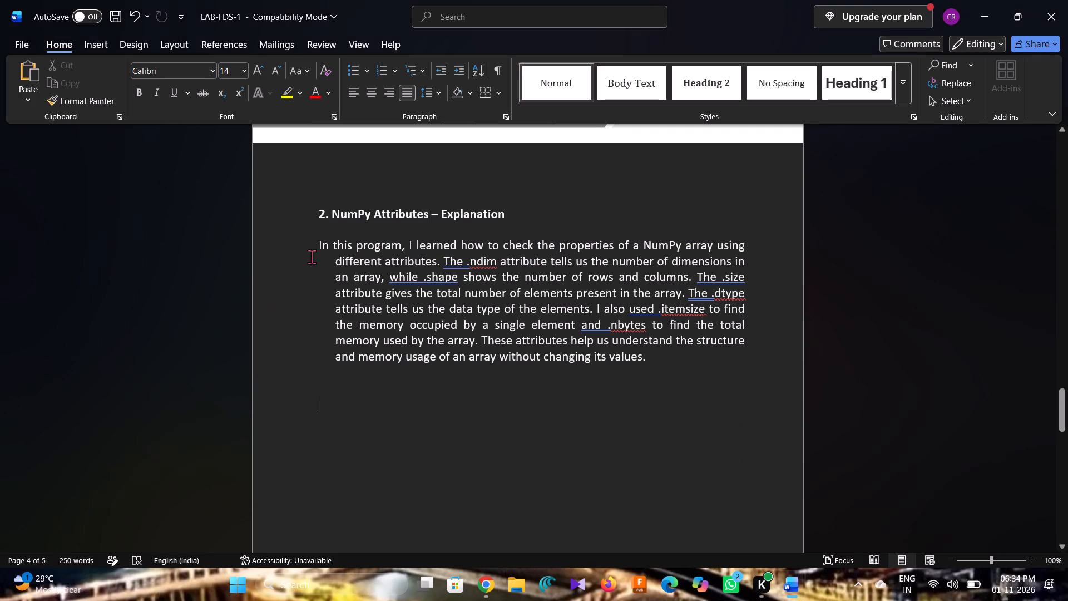
{"action": "key", "text": "ctrl+v"}
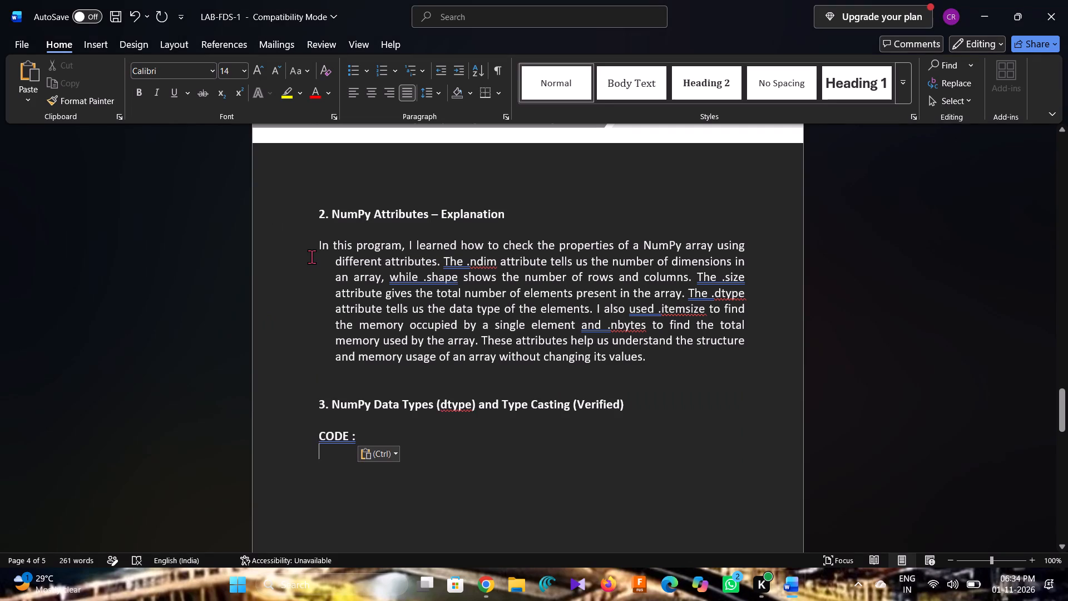
Delete the "INPUT" label under "CODE :" in the "2. NumPy Attributes" section.
{"action": "scroll", "coordinate": [311, 257], "scroll_direction": "up", "scroll_amount": 6}
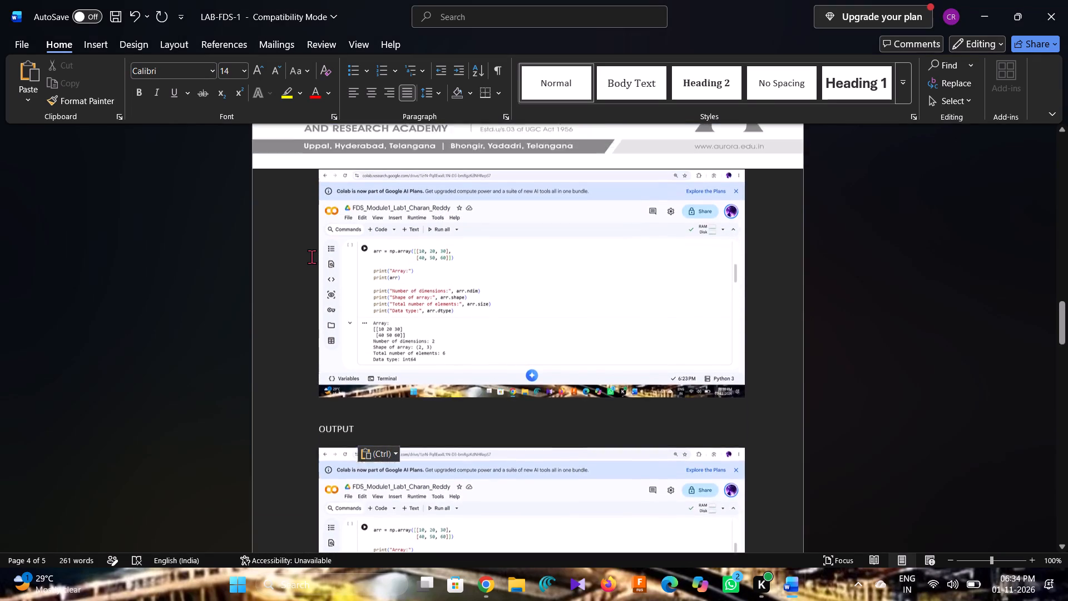
{"action": "scroll", "coordinate": [311, 257], "scroll_direction": "up", "scroll_amount": 2}
{"action": "left_click", "coordinate": [352, 298]}
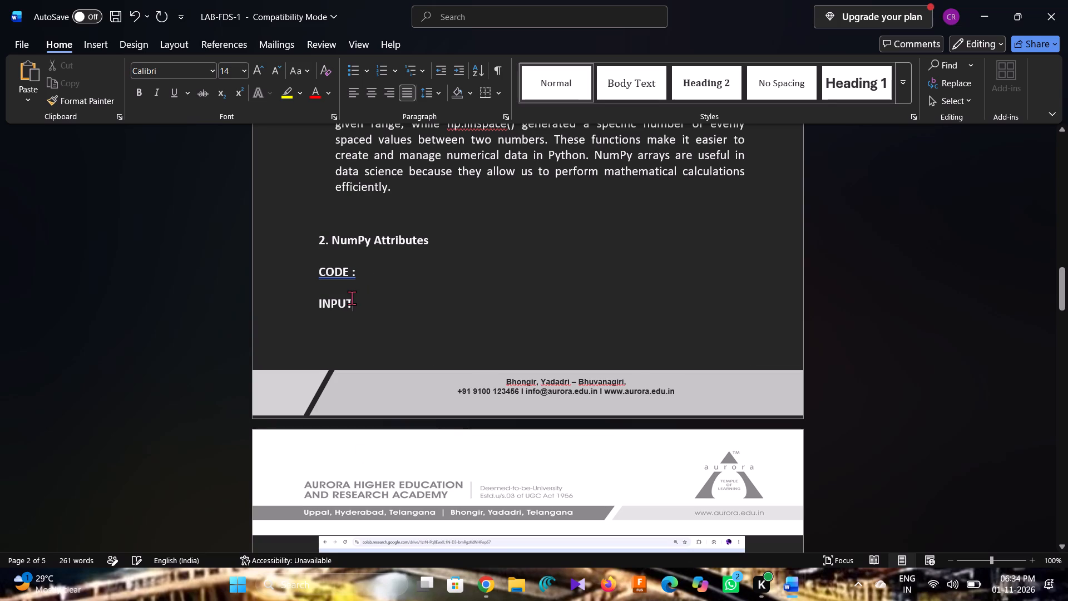
{"action": "key", "text": "BackSpace"}
{"action": "key", "text": "BackSpace"}
{"action": "key", "text": "BackSpace"}
{"action": "key", "text": "BackSpace"}
{"action": "key", "text": "BackSpace"}
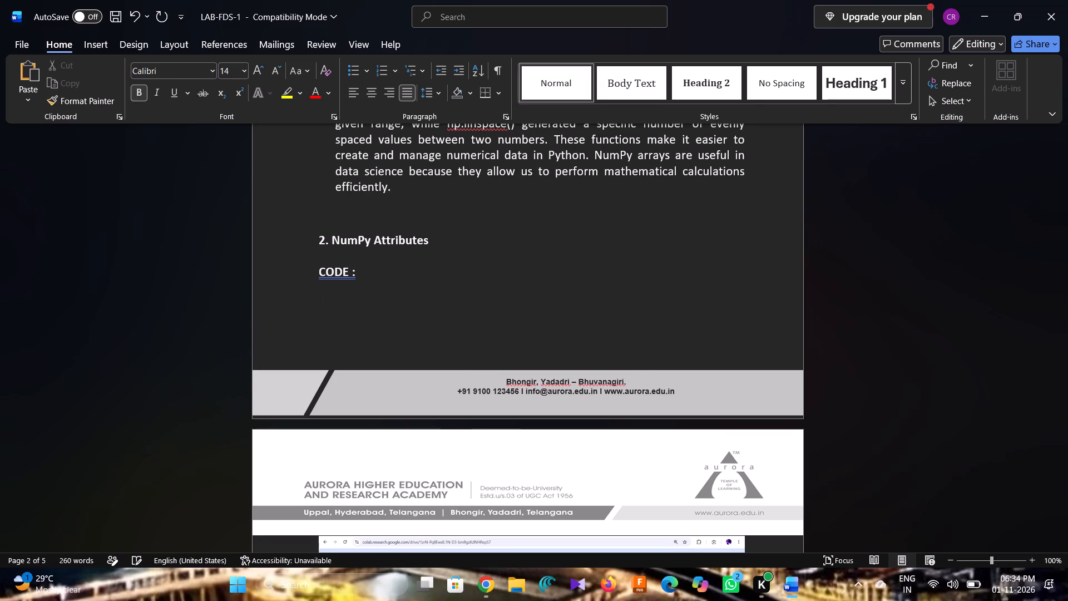
Delete the "INPUT" label under "CODE :" in the "1.NumPy Array Creation" section.
{"action": "scroll", "coordinate": [352, 298], "scroll_direction": "up", "scroll_amount": 8}
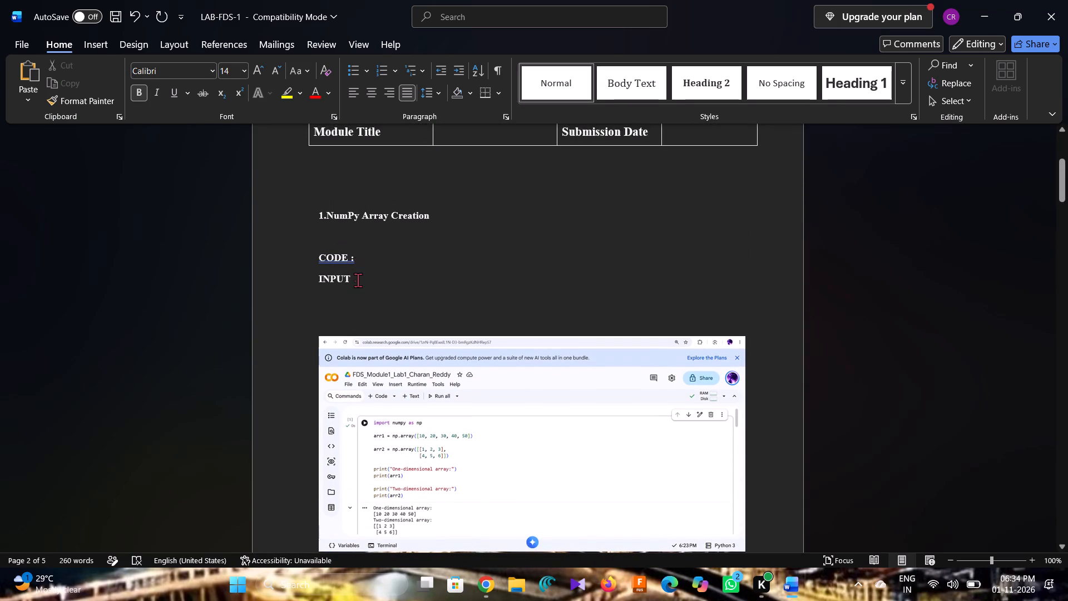
{"action": "left_click", "coordinate": [357, 277]}
{"action": "key", "text": "BackSpace"}
{"action": "key", "text": "BackSpace"}
{"action": "key", "text": "BackSpace"}
{"action": "key", "text": "BackSpace"}
{"action": "key", "text": "BackSpace"}
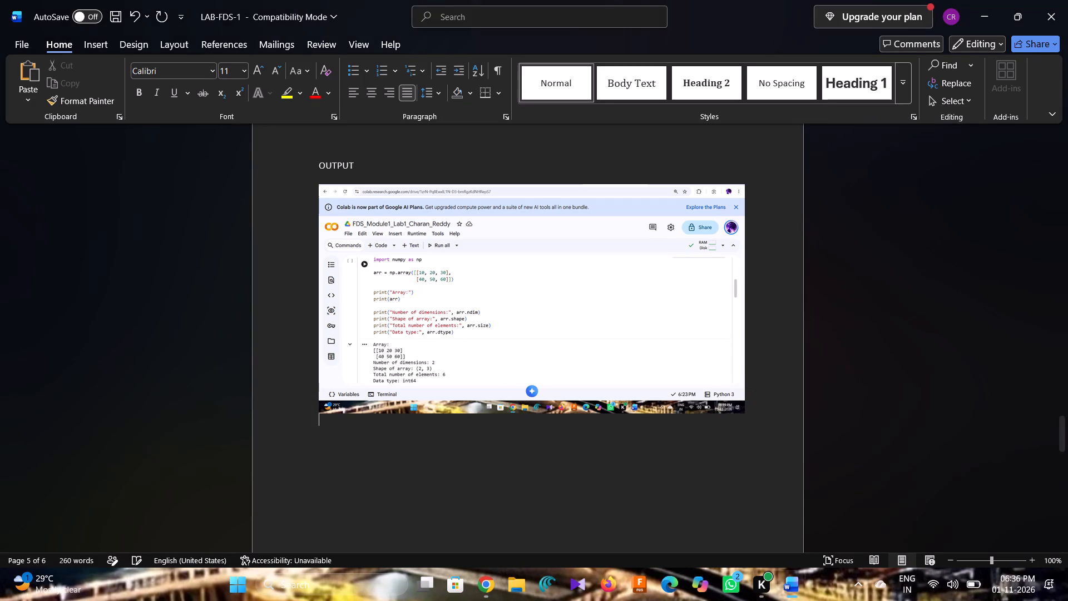
{"action": "key", "text": "Return"}
{"action": "key", "text": "ctrl+v"}
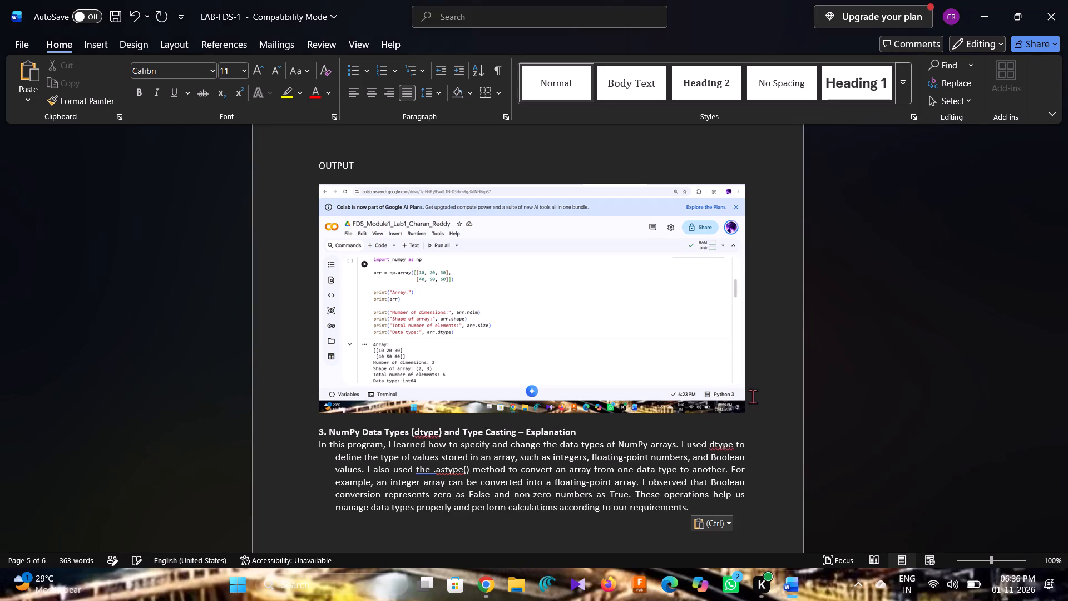
{"action": "left_click", "coordinate": [753, 396]}
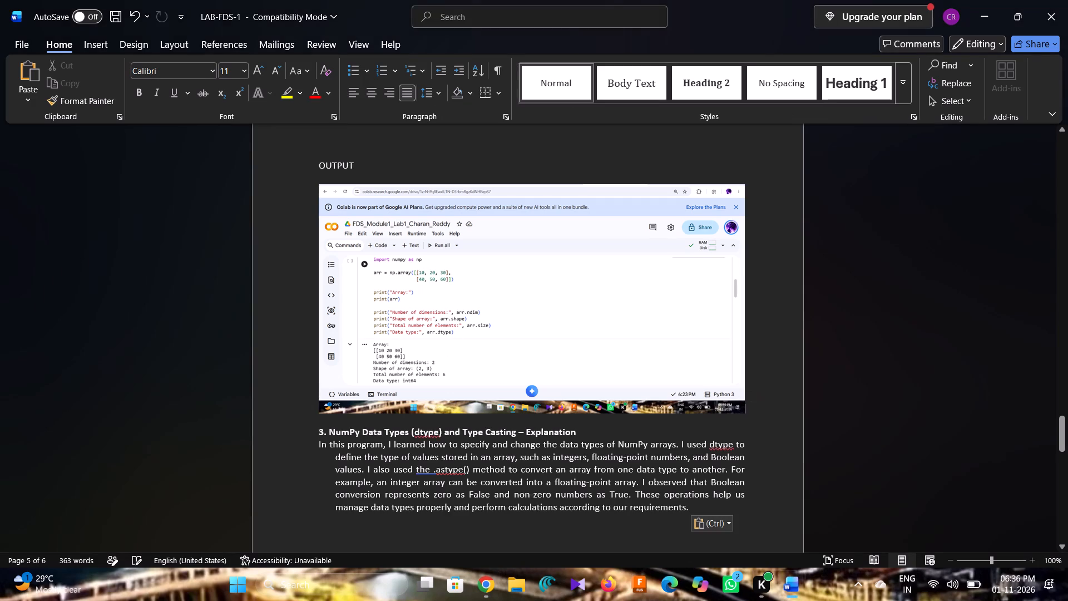
{"action": "key", "text": "Return"}
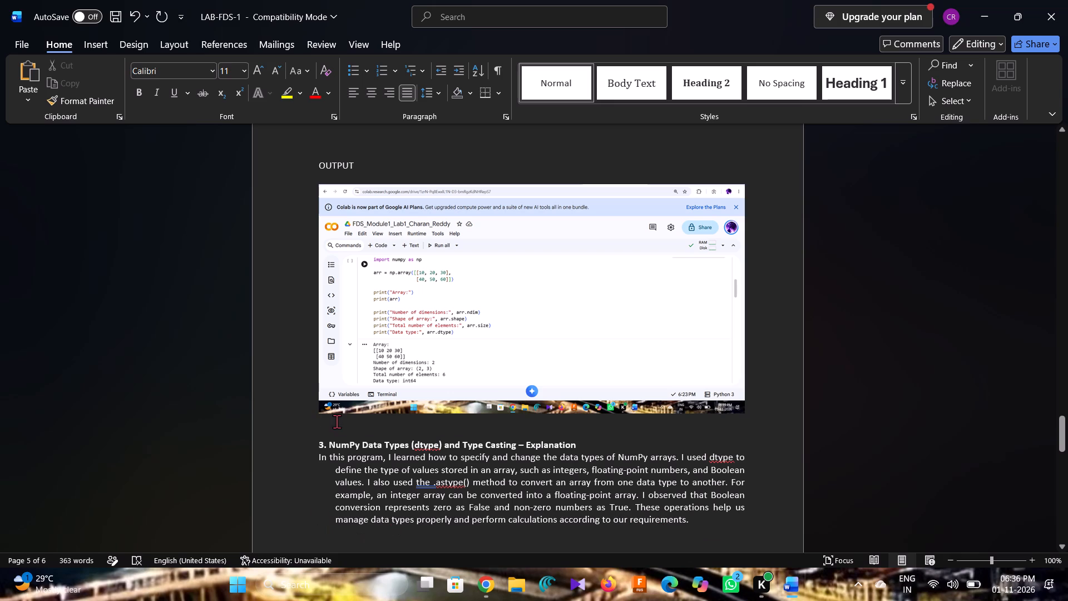
Set the pasted section 3 explanation and its heading to font size 14 and add another blank line above it.
{"action": "left_click", "coordinate": [314, 447]}
{"action": "left_click_drag", "start_coordinate": [314, 447], "coordinate": [448, 501]}
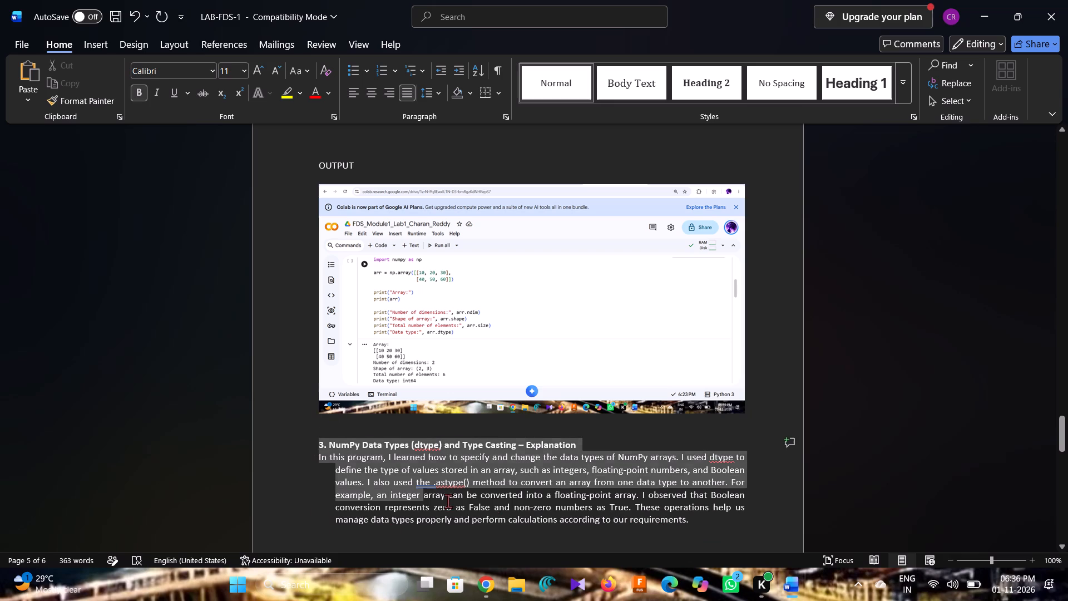
{"action": "left_click_drag", "start_coordinate": [448, 501], "coordinate": [694, 520]}
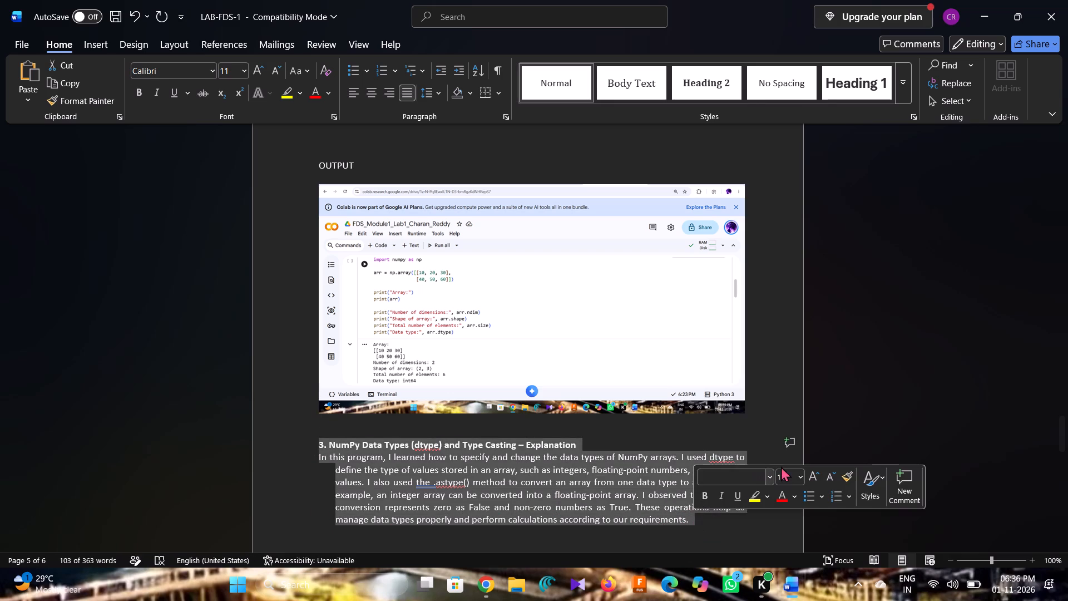
{"action": "left_click", "coordinate": [800, 477]}
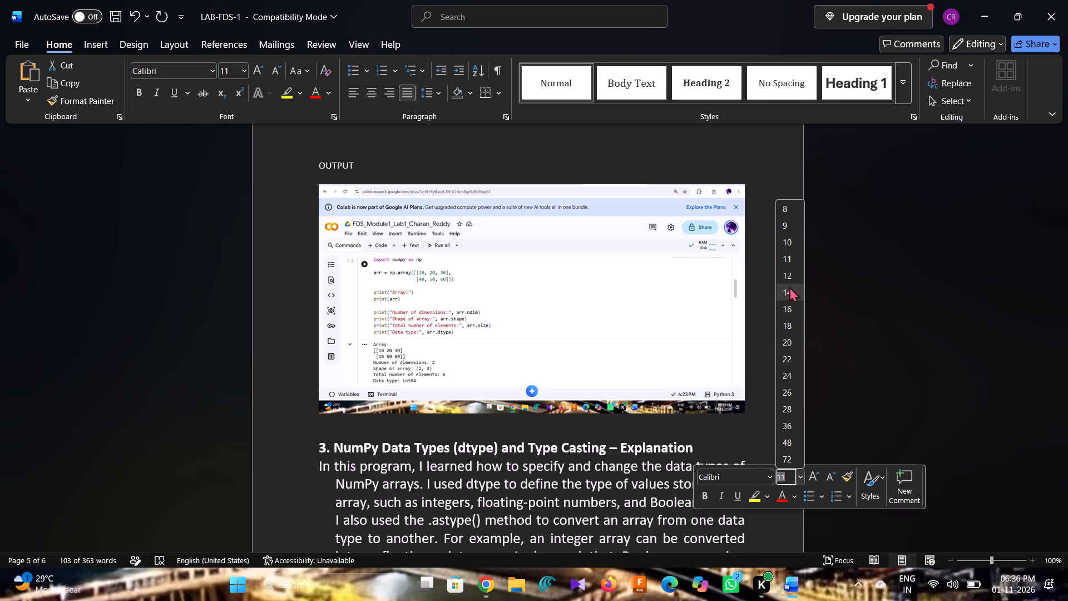
{"action": "left_click", "coordinate": [789, 287]}
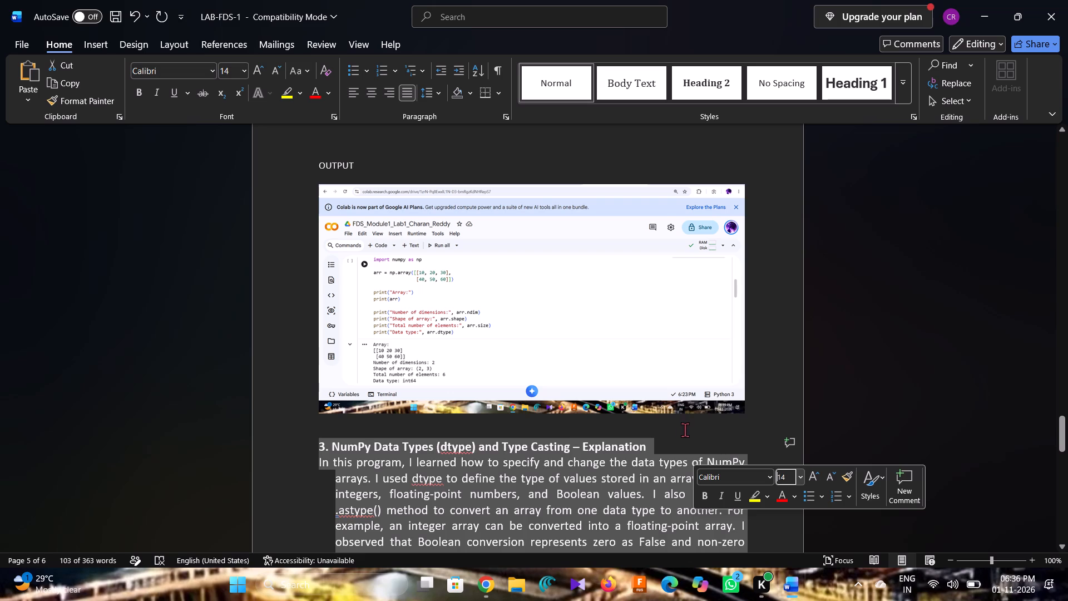
{"action": "left_click", "coordinate": [315, 436]}
{"action": "key", "text": "Return"}
Review section 3 of the report, from its heading and code screenshot through the output screenshot and explanation.
{"action": "scroll", "coordinate": [315, 436], "scroll_direction": "up", "scroll_amount": 1}
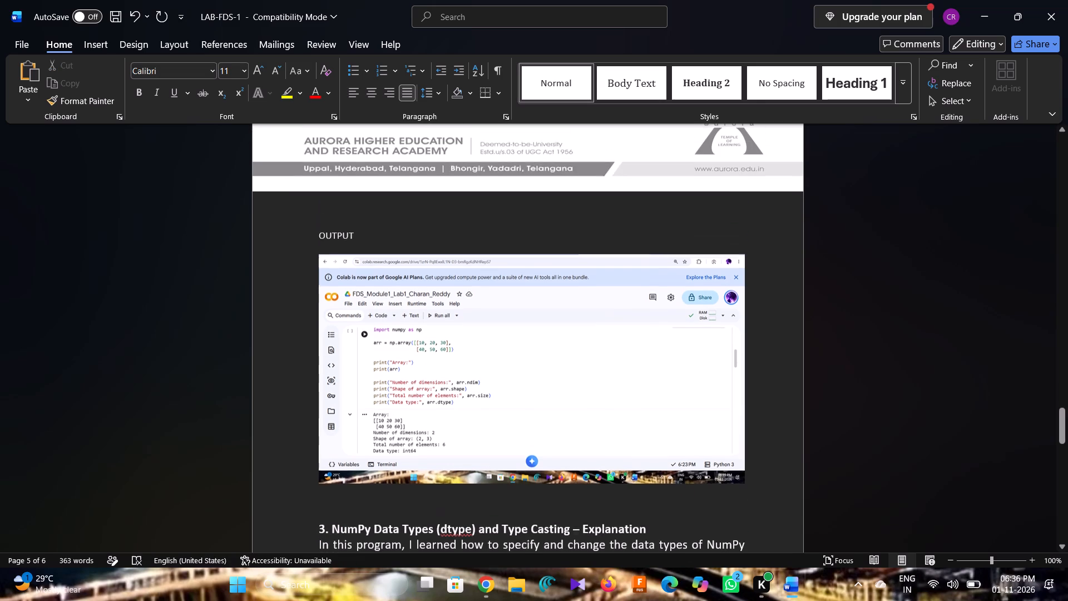
{"action": "scroll", "coordinate": [315, 436], "scroll_direction": "up", "scroll_amount": 3}
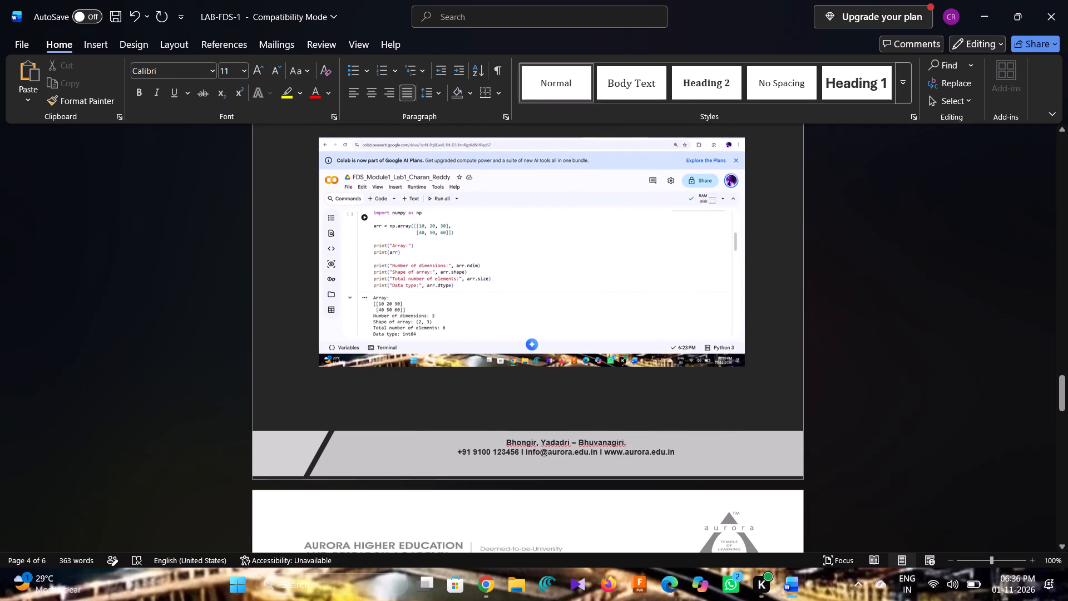
{"action": "scroll", "coordinate": [315, 436], "scroll_direction": "up", "scroll_amount": 3}
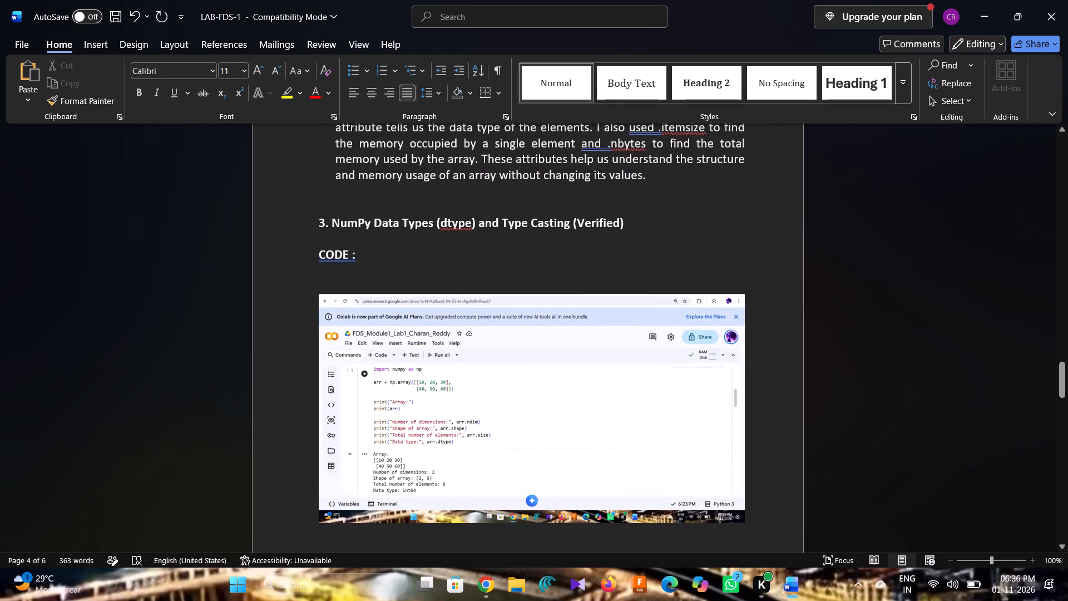
{"action": "scroll", "coordinate": [315, 436], "scroll_direction": "up", "scroll_amount": 1}
{"action": "scroll", "coordinate": [315, 436], "scroll_direction": "down", "scroll_amount": 2}
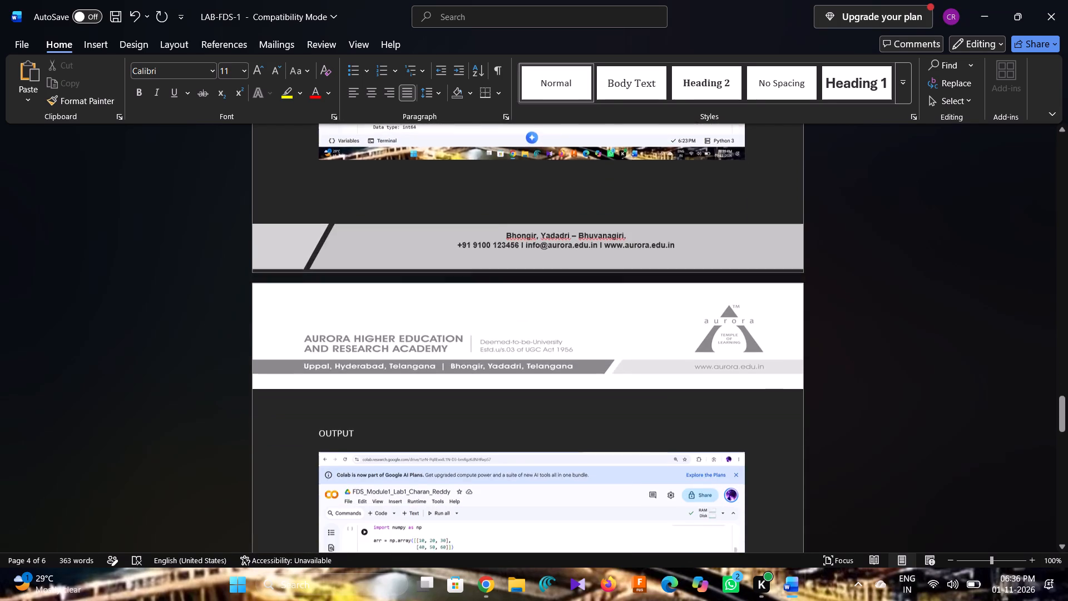
{"action": "scroll", "coordinate": [315, 436], "scroll_direction": "down", "scroll_amount": 4}
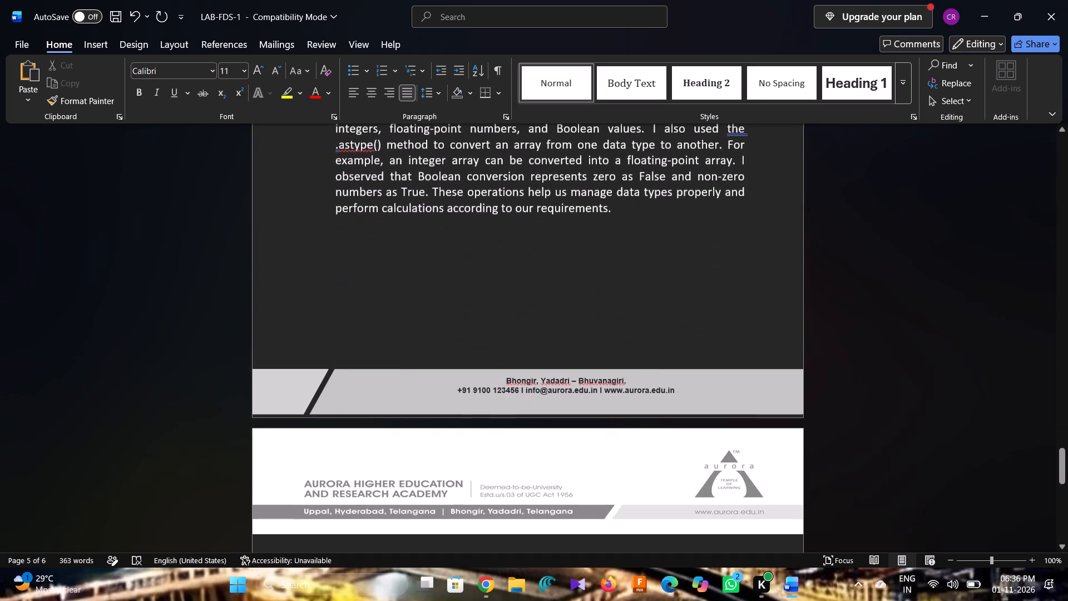
Examine the array indexing cell in the Colab notebook, and review sections 2 and 3 of the Word report.
{"action": "key", "text": "alt+Tab"}
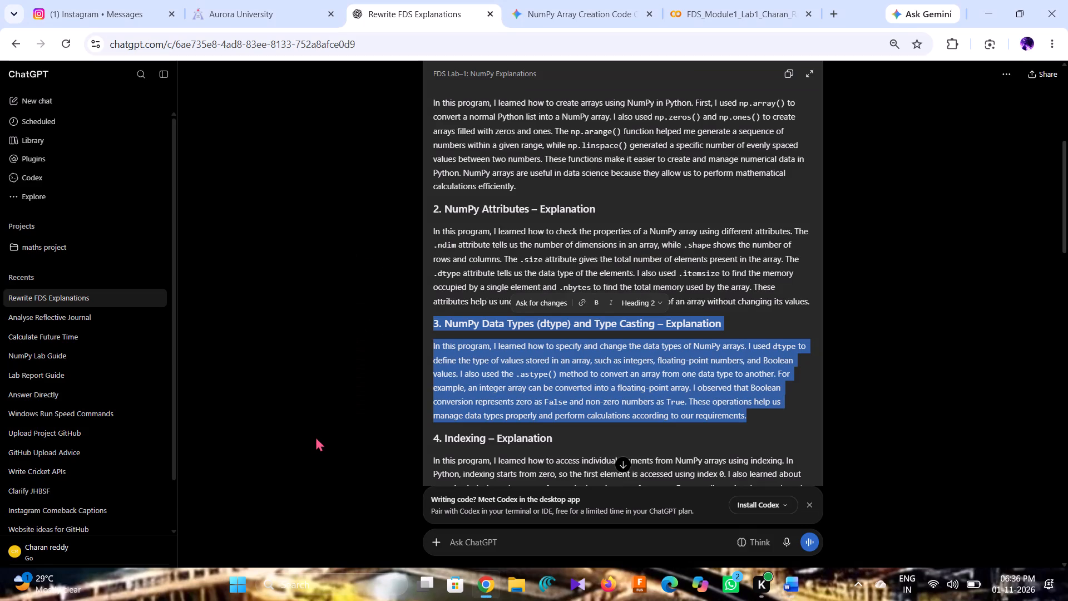
{"action": "left_click", "coordinate": [725, 0]}
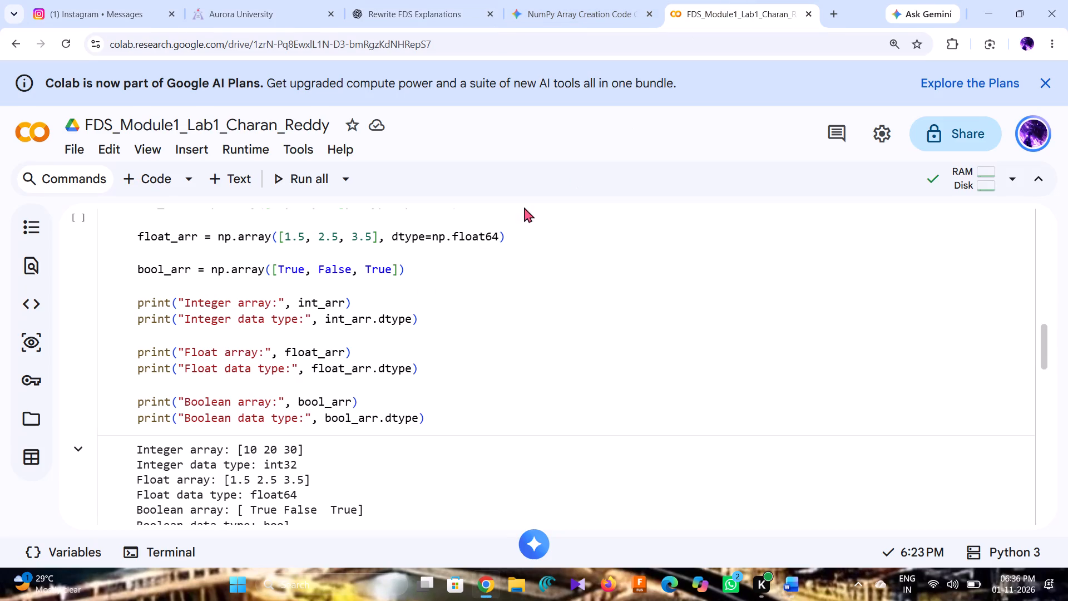
{"action": "scroll", "coordinate": [426, 297], "scroll_direction": "down", "scroll_amount": 7}
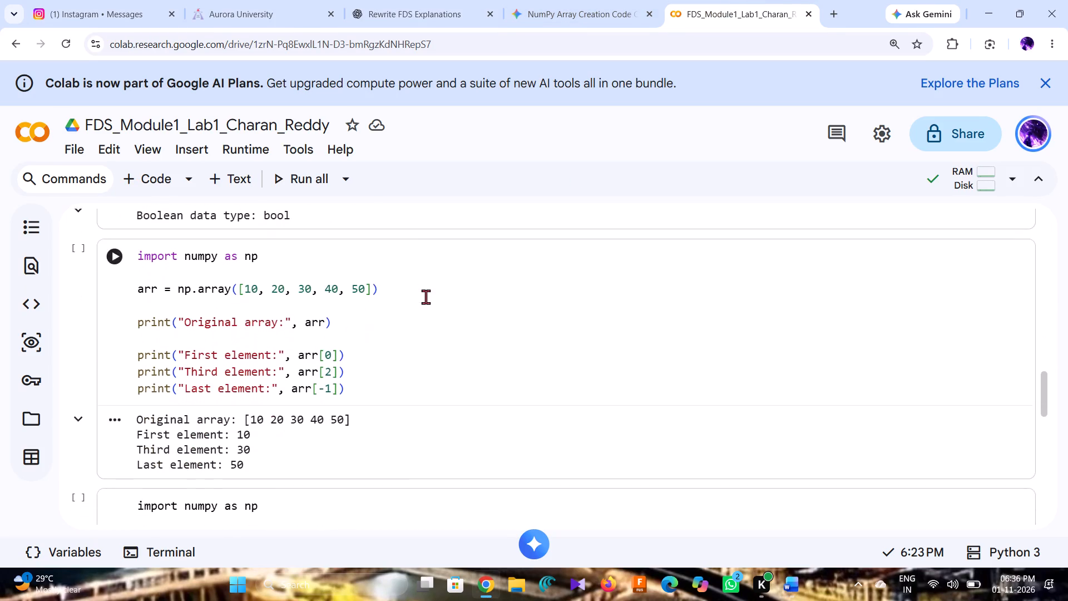
{"action": "scroll", "coordinate": [426, 297], "scroll_direction": "right", "scroll_amount": 1}
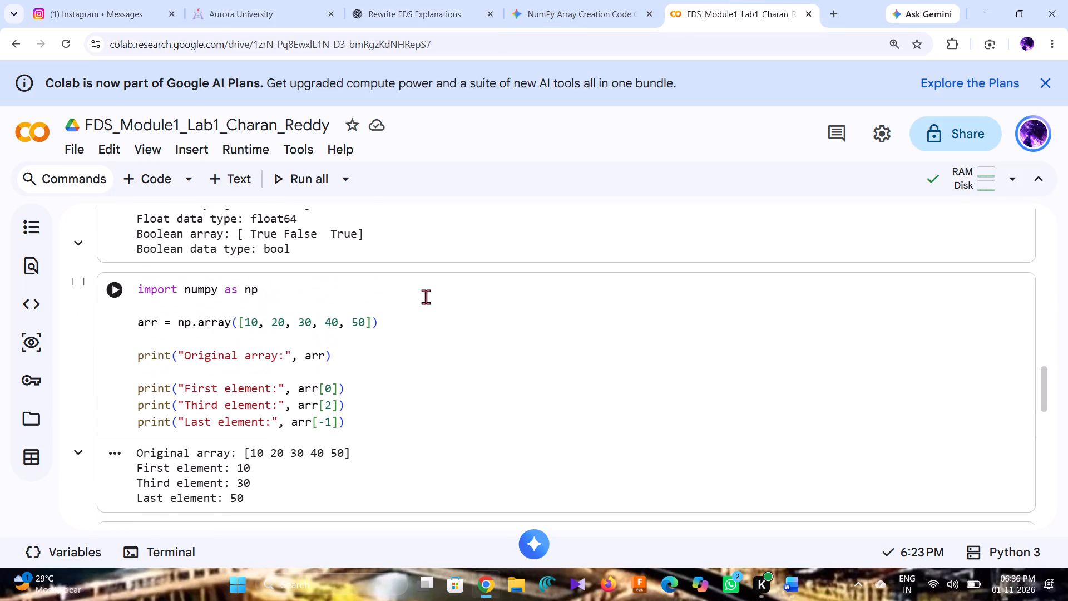
{"action": "scroll", "coordinate": [426, 297], "scroll_direction": "right", "scroll_amount": 1}
{"action": "scroll", "coordinate": [426, 297], "scroll_direction": "down", "scroll_amount": 1}
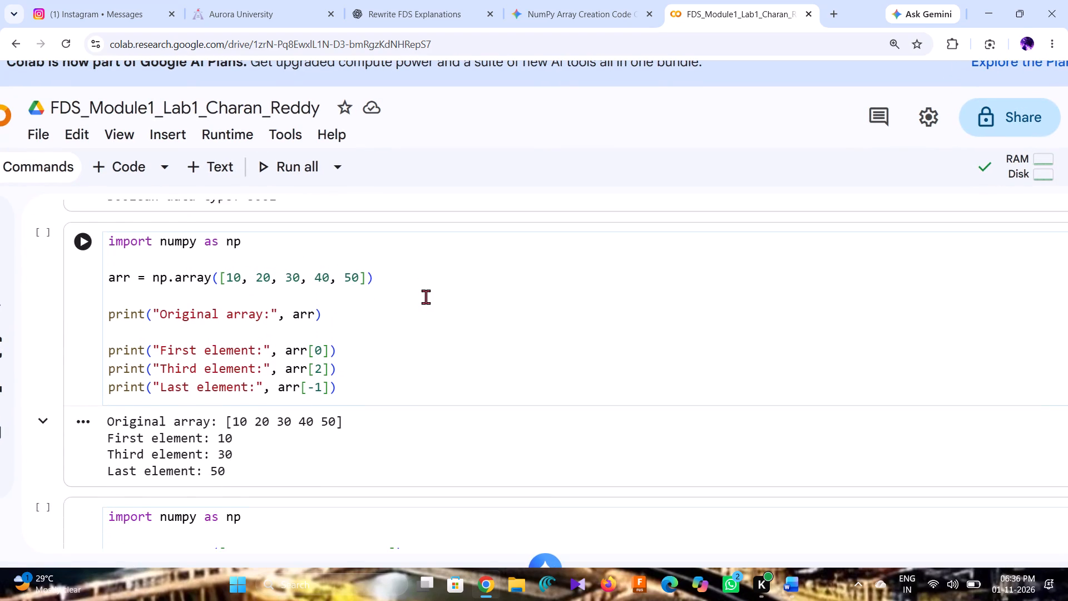
{"action": "scroll", "coordinate": [426, 297], "scroll_direction": "right", "scroll_amount": 1}
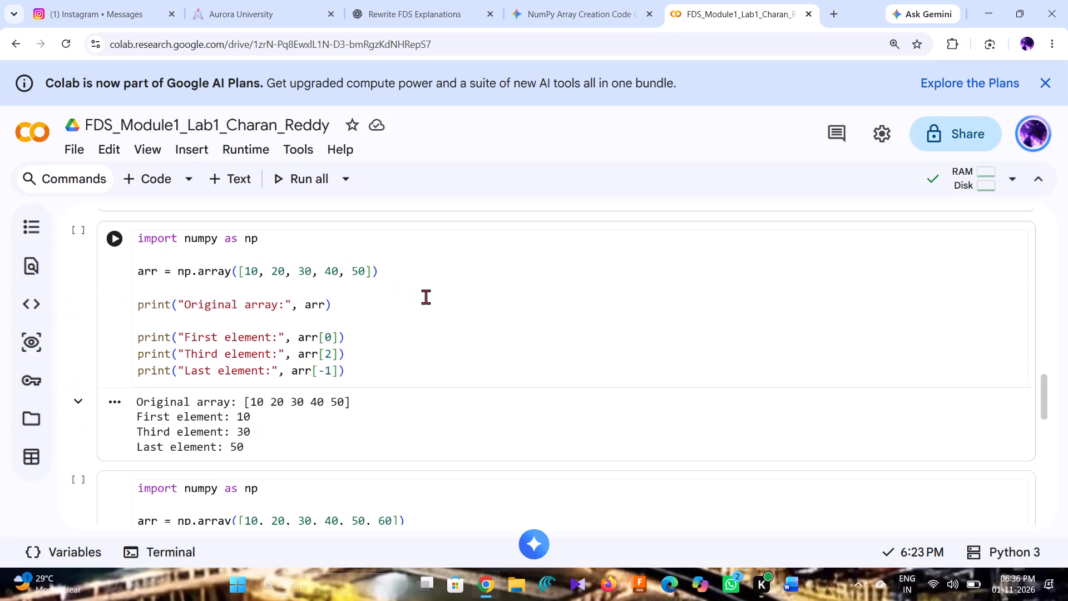
{"action": "key", "text": "alt+Tab"}
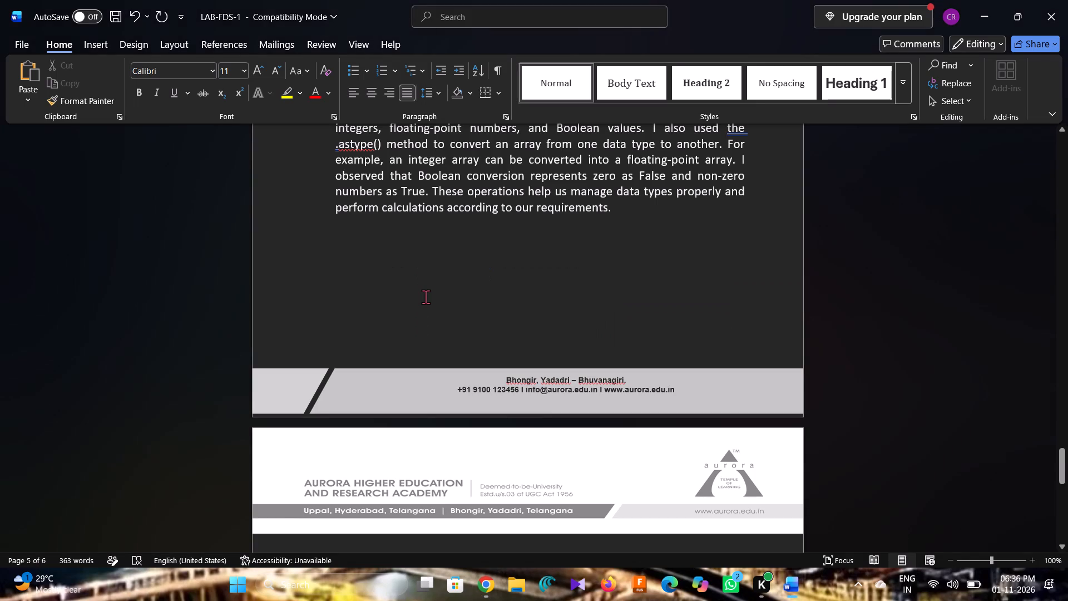
{"action": "scroll", "coordinate": [426, 297], "scroll_direction": "up", "scroll_amount": 7}
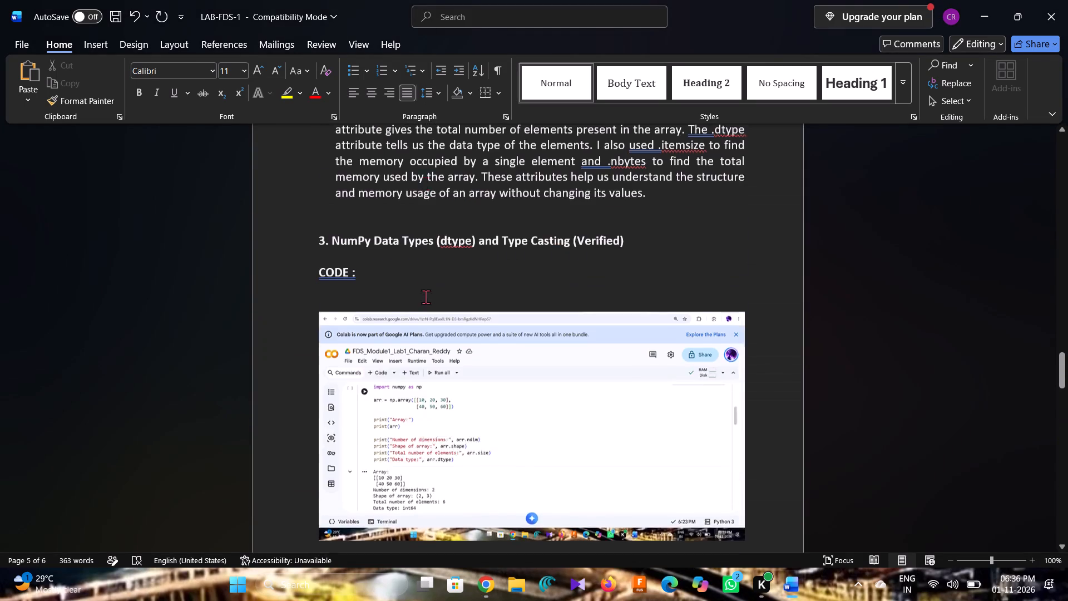
{"action": "scroll", "coordinate": [426, 297], "scroll_direction": "up", "scroll_amount": 2}
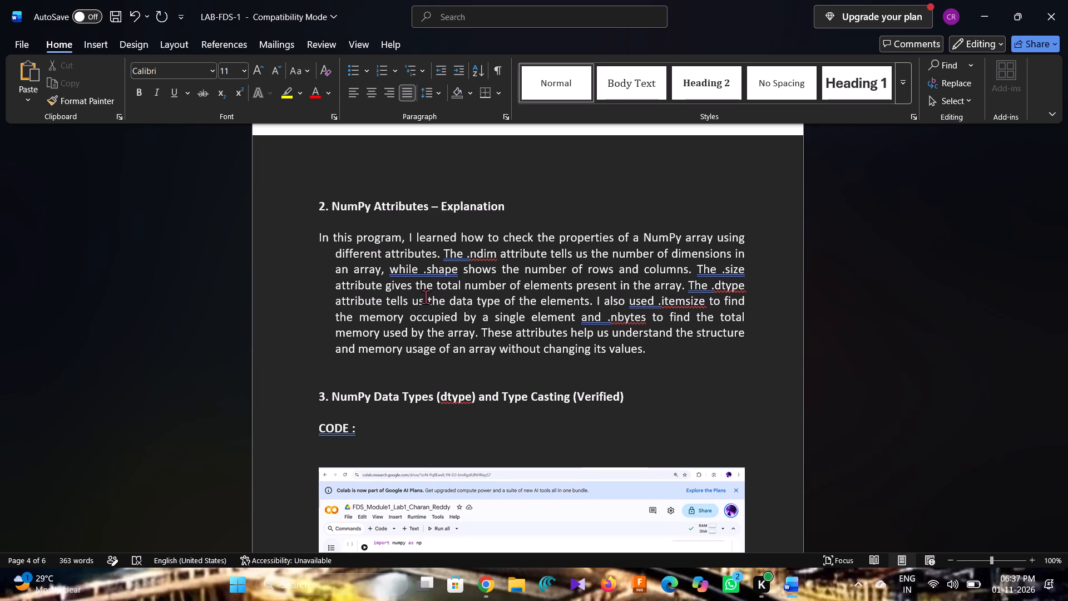
Switch to the Colab notebook and examine its cells from array creation and data types through indexing and slicing.
{"action": "key", "text": "alt+Tab"}
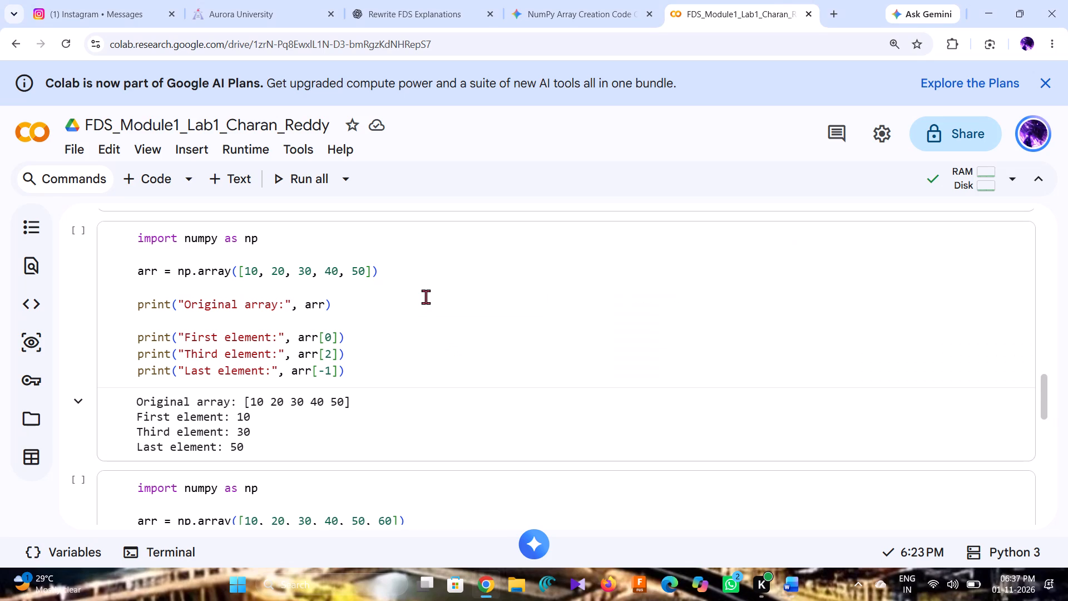
{"action": "scroll", "coordinate": [426, 297], "scroll_direction": "up", "scroll_amount": 11}
{"action": "scroll", "coordinate": [426, 297], "scroll_direction": "down", "scroll_amount": 2}
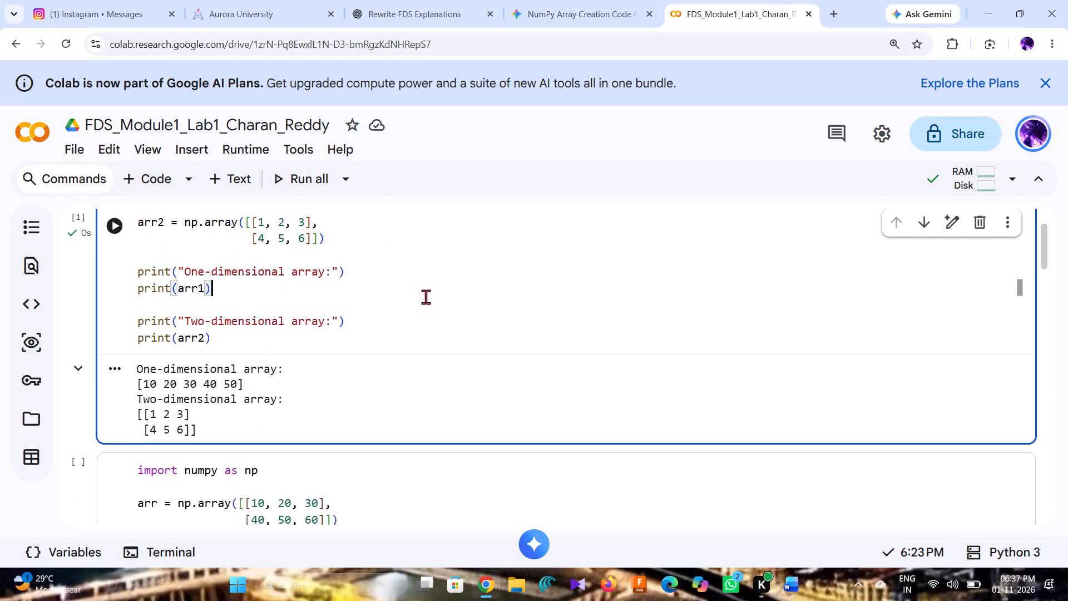
{"action": "scroll", "coordinate": [426, 297], "scroll_direction": "down", "scroll_amount": 10}
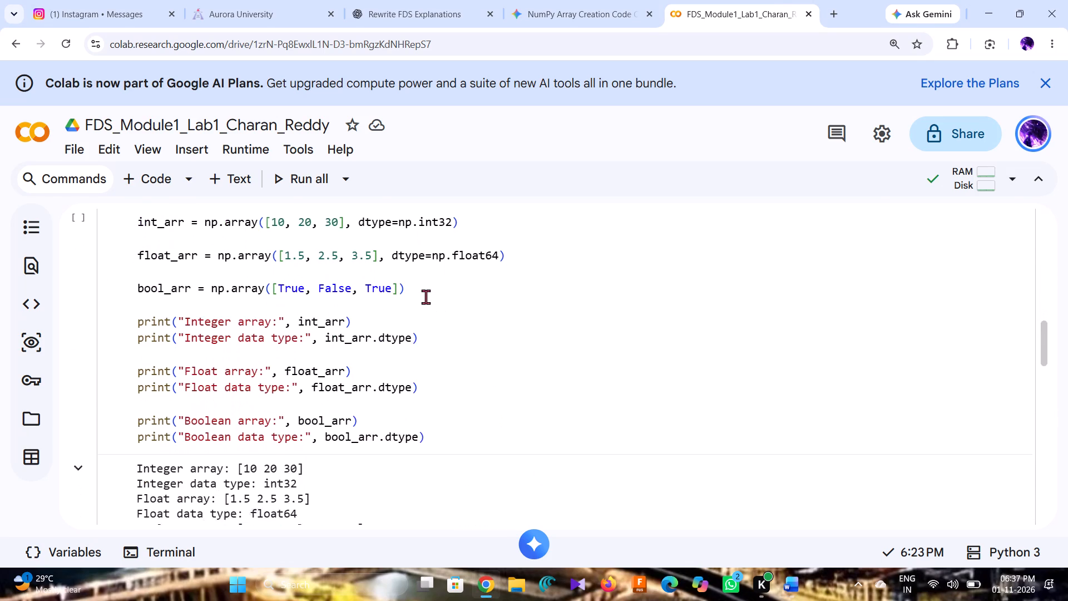
{"action": "scroll", "coordinate": [426, 297], "scroll_direction": "down", "scroll_amount": 3}
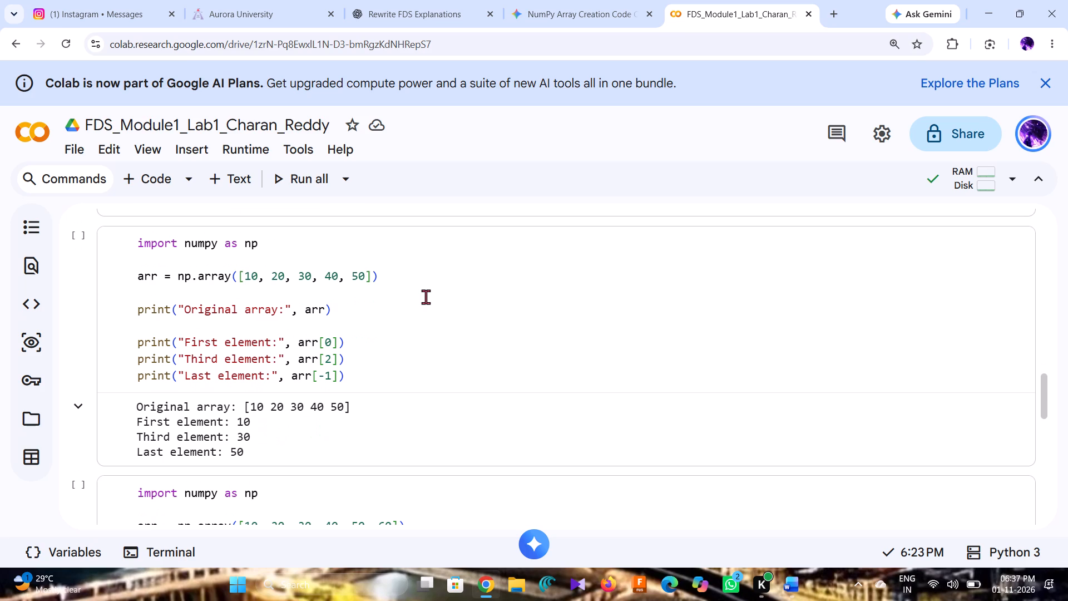
{"action": "scroll", "coordinate": [426, 297], "scroll_direction": "down", "scroll_amount": 5}
{"action": "scroll", "coordinate": [426, 297], "scroll_direction": "up", "scroll_amount": 1}
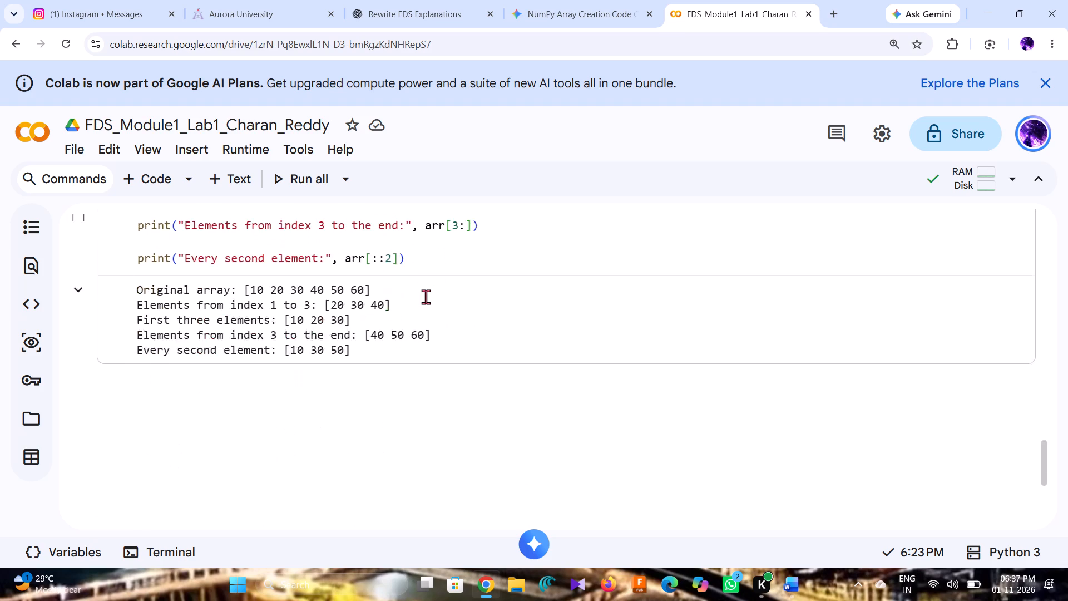
{"action": "scroll", "coordinate": [426, 297], "scroll_direction": "up", "scroll_amount": 4}
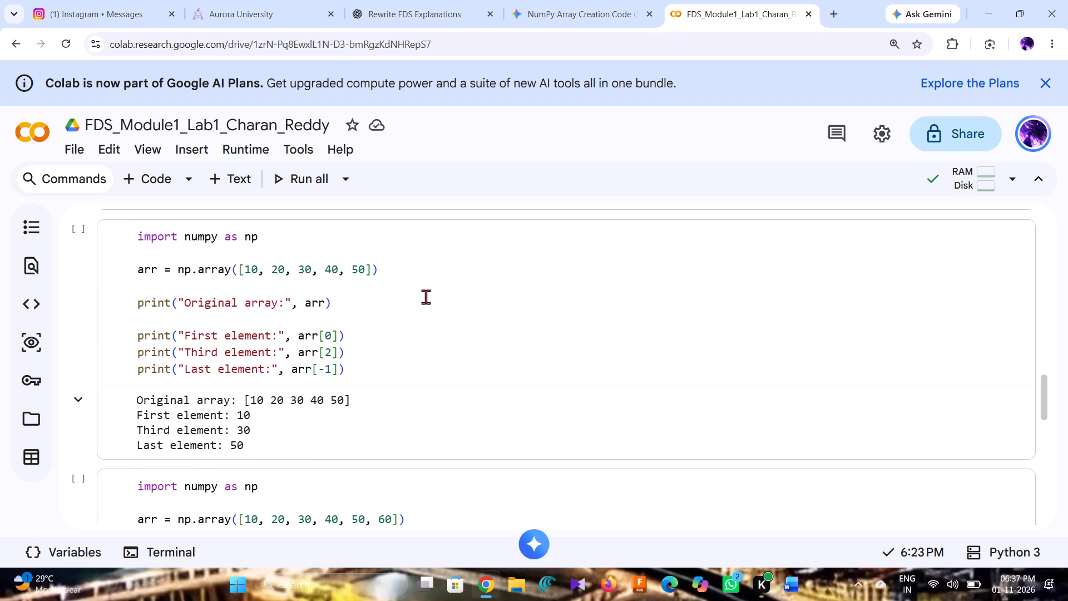
In the Word report, add four new lines below the section 3 explanation, after "perform calculations according to our requirements.".
{"action": "key", "text": "alt+Tab"}
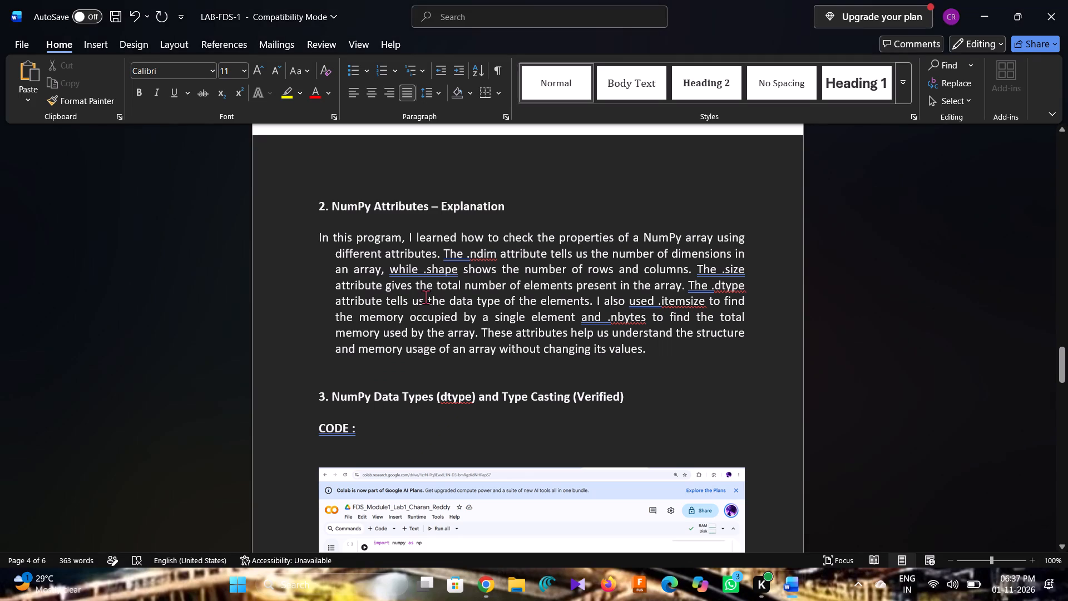
{"action": "scroll", "coordinate": [426, 297], "scroll_direction": "down", "scroll_amount": 4}
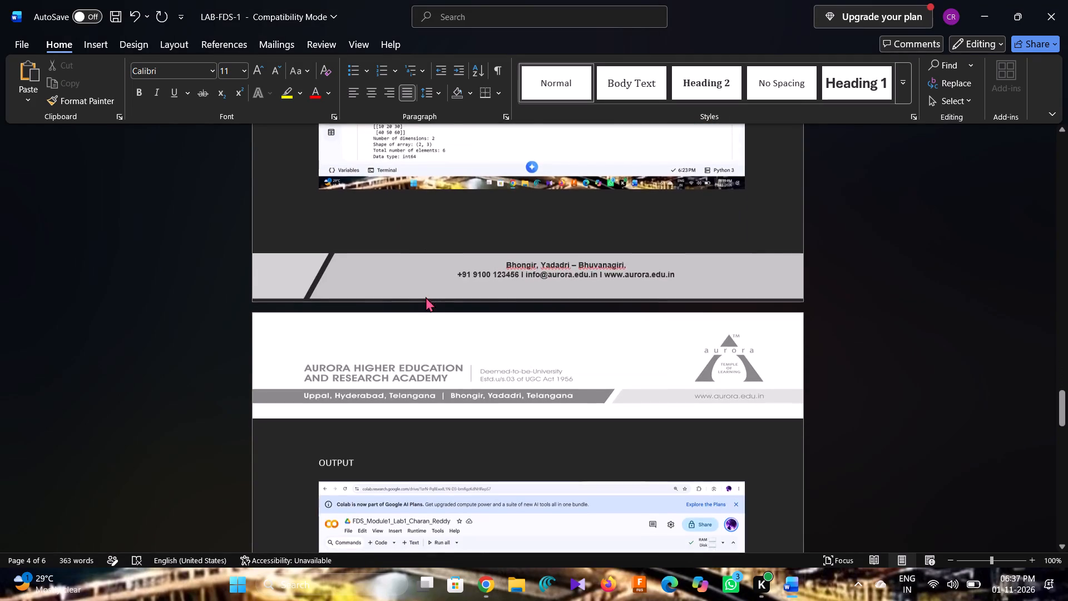
{"action": "scroll", "coordinate": [426, 297], "scroll_direction": "down", "scroll_amount": 5}
{"action": "scroll", "coordinate": [426, 297], "scroll_direction": "up", "scroll_amount": 2}
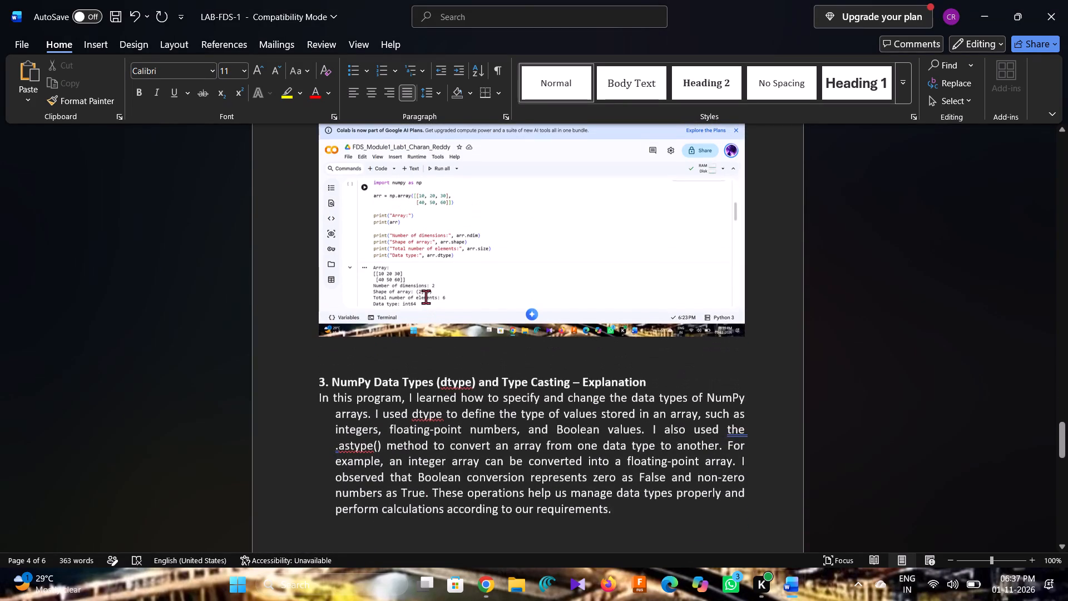
{"action": "scroll", "coordinate": [426, 297], "scroll_direction": "up", "scroll_amount": 2}
{"action": "scroll", "coordinate": [426, 297], "scroll_direction": "down", "scroll_amount": 1}
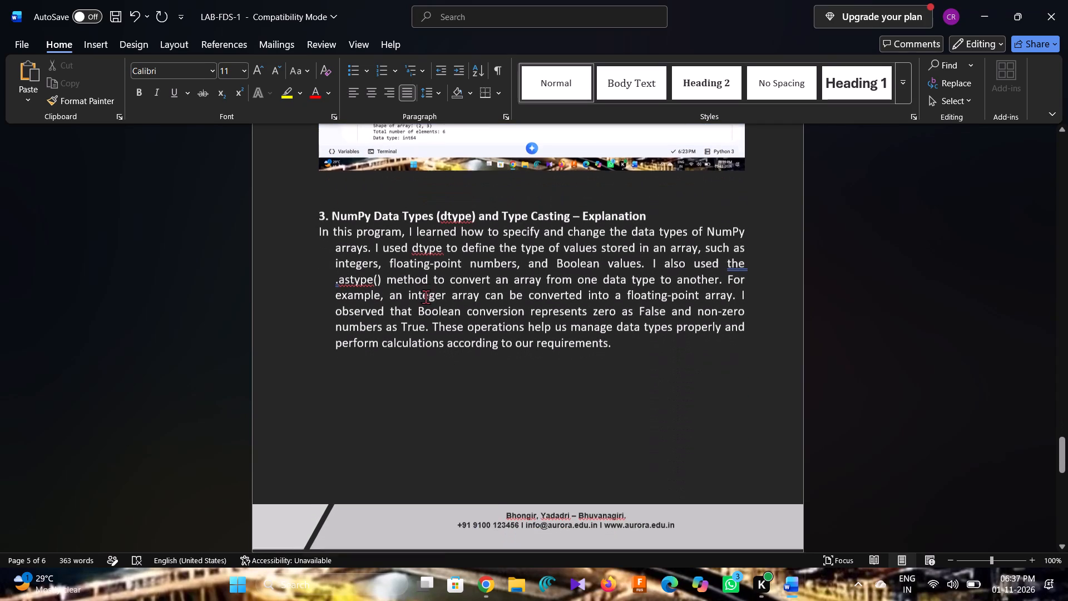
{"action": "left_click", "coordinate": [634, 333]}
{"action": "key", "text": "Return"}
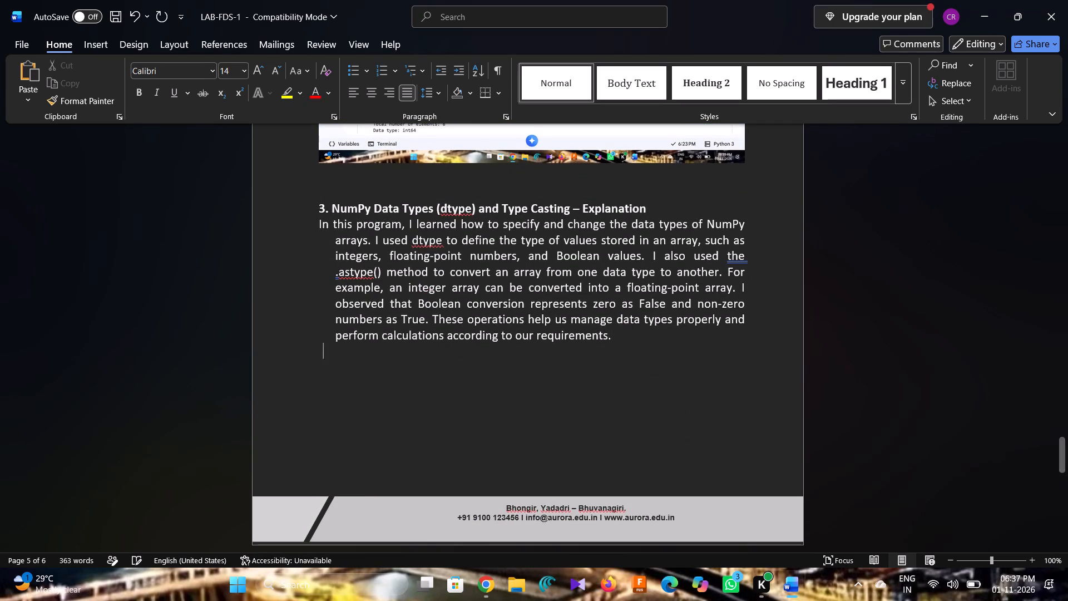
{"action": "key", "text": "Return"}
{"action": "key", "text": "Return"}
{"action": "key", "text": "Return"}
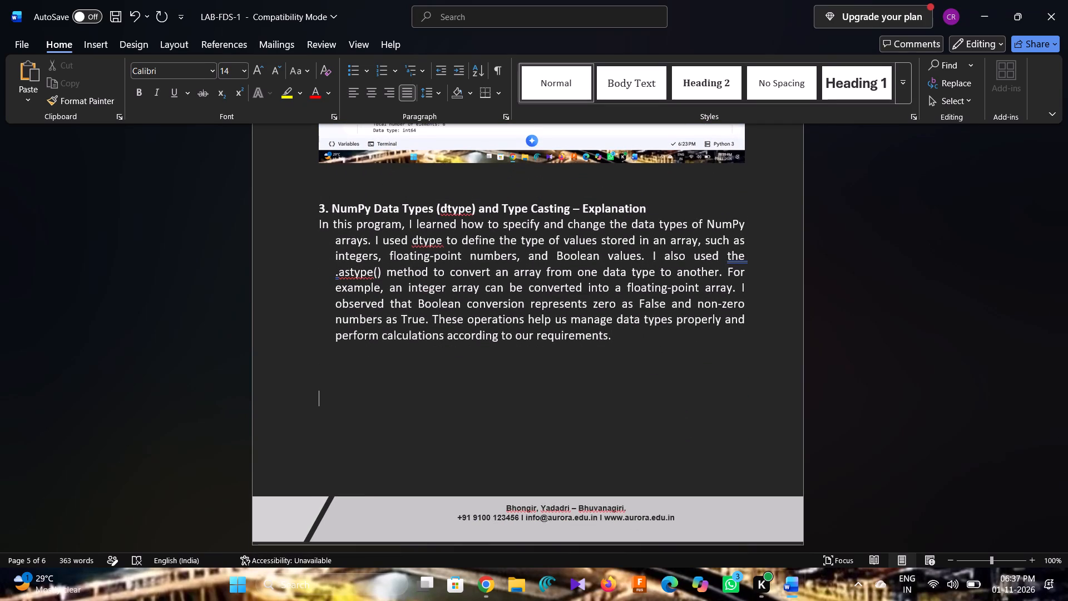
Switch to the Colab notebook and examine the indexing and slicing cells with their outputs.
{"action": "key", "text": "alt+Tab"}
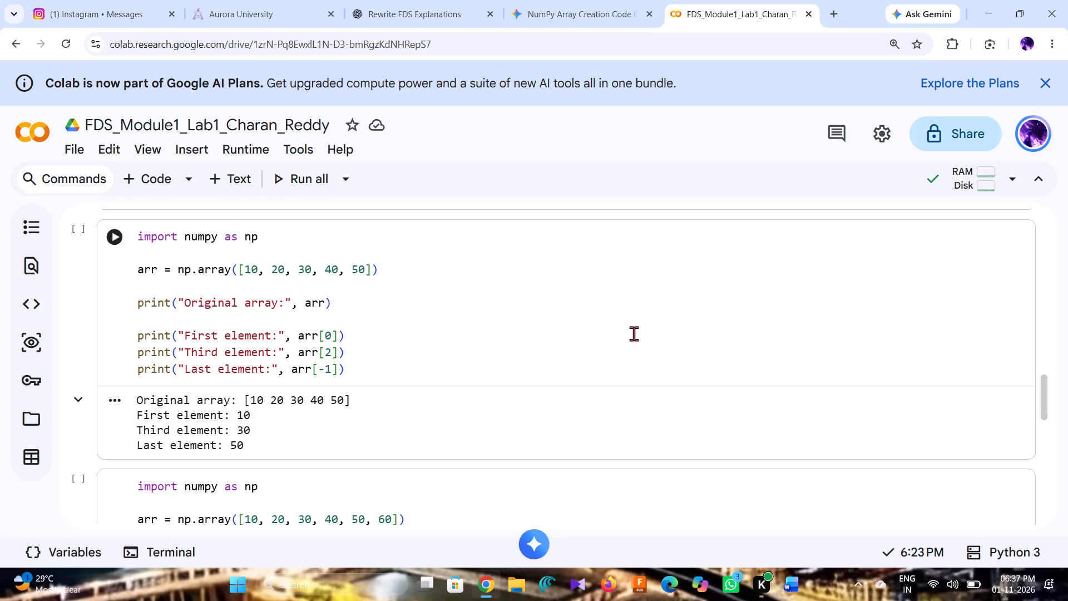
{"action": "scroll", "coordinate": [540, 396], "scroll_direction": "up", "scroll_amount": 1}
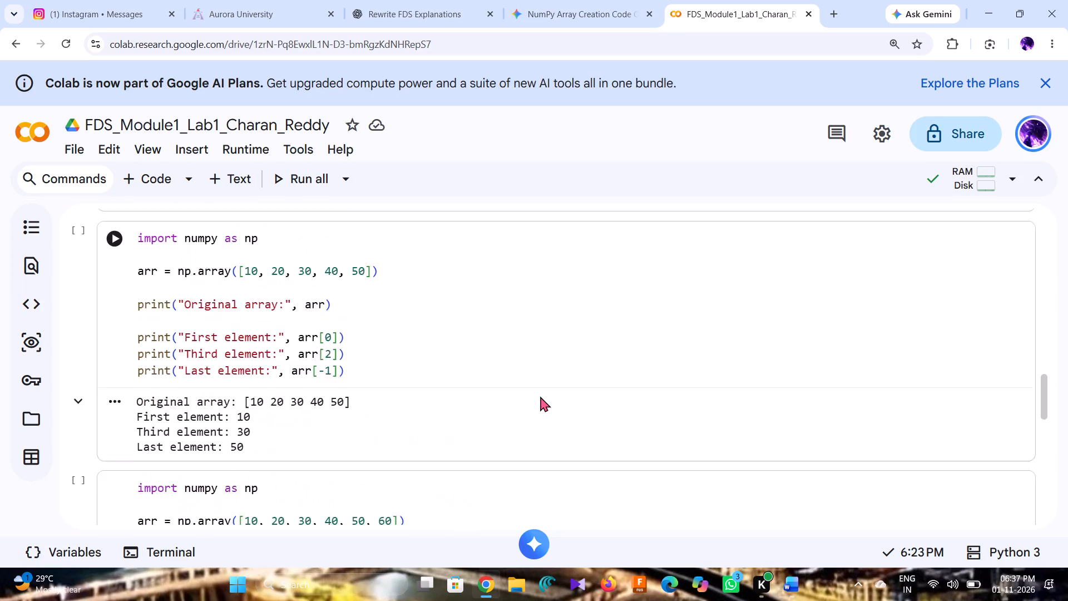
{"action": "scroll", "coordinate": [540, 396], "scroll_direction": "up", "scroll_amount": 1}
{"action": "scroll", "coordinate": [540, 396], "scroll_direction": "down", "scroll_amount": 13}
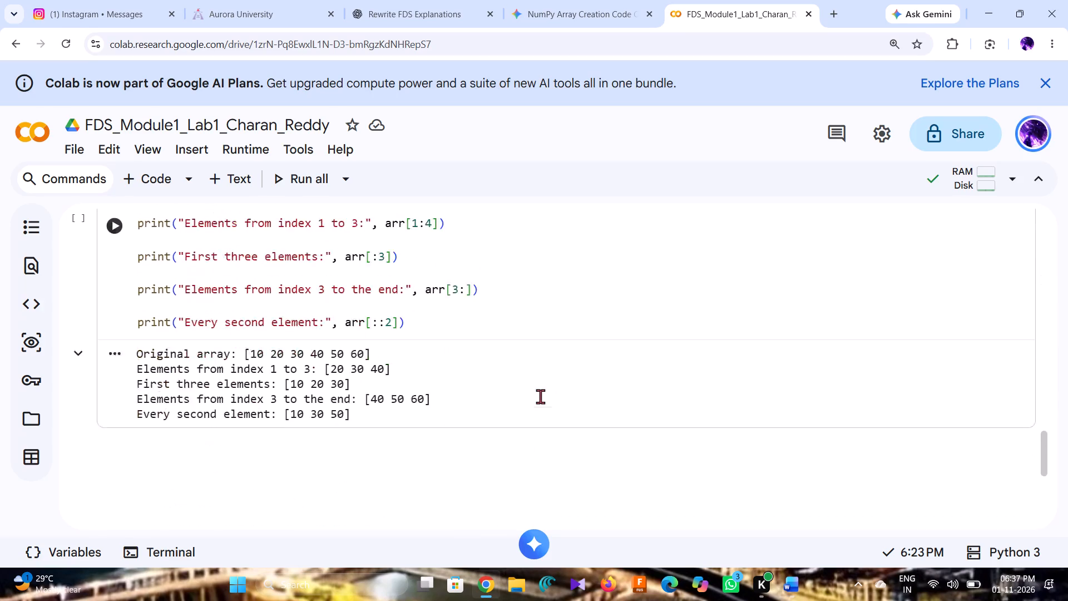
{"action": "scroll", "coordinate": [540, 396], "scroll_direction": "up", "scroll_amount": 7}
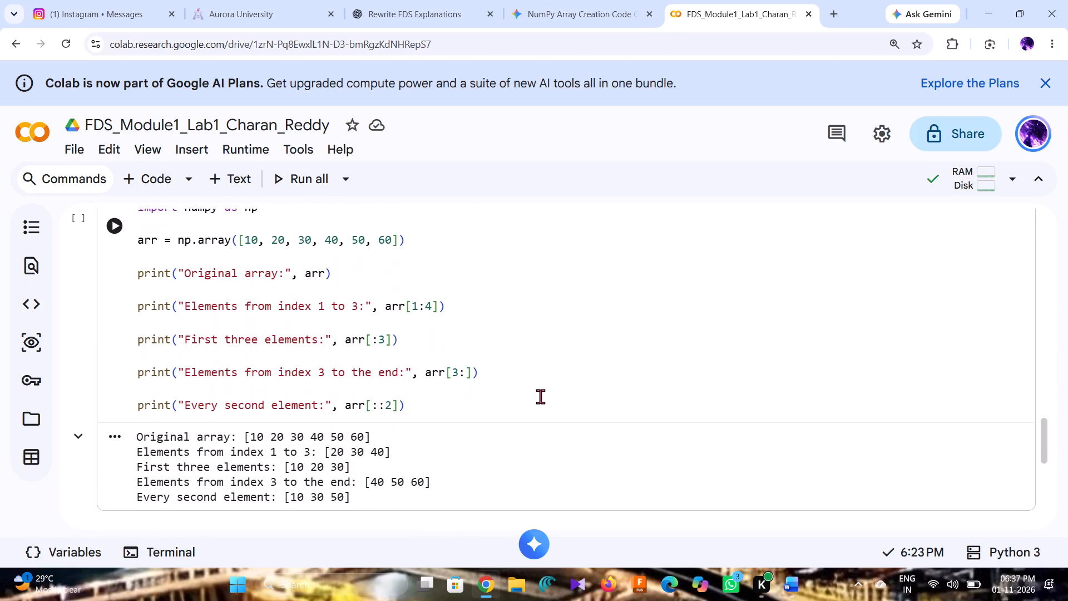
{"action": "scroll", "coordinate": [540, 396], "scroll_direction": "up", "scroll_amount": 1}
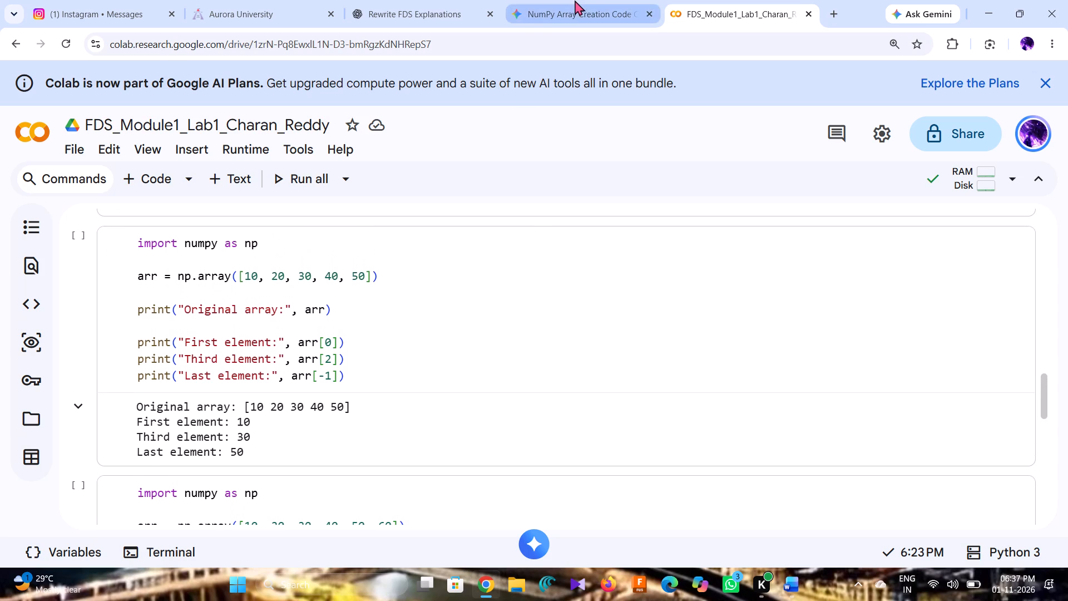
Copy the "4. Indexing – Explanation" heading and its paragraph from the ChatGPT conversation.
{"action": "left_click", "coordinate": [573, 6]}
{"action": "left_click", "coordinate": [418, 0]}
{"action": "left_click", "coordinate": [553, 259]}
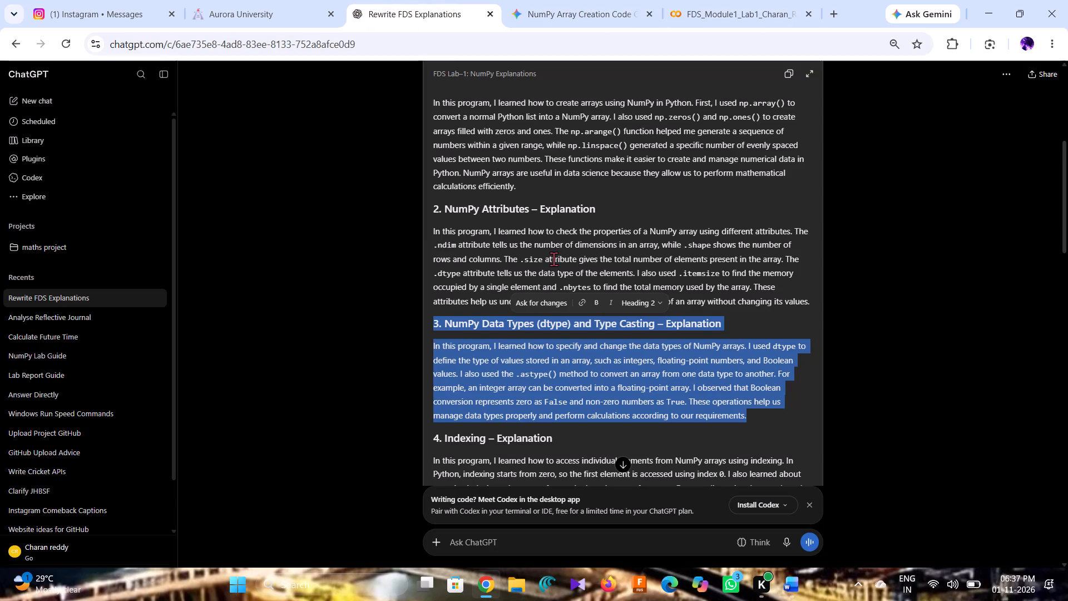
{"action": "scroll", "coordinate": [553, 259], "scroll_direction": "down", "scroll_amount": 2}
{"action": "left_click", "coordinate": [601, 382]}
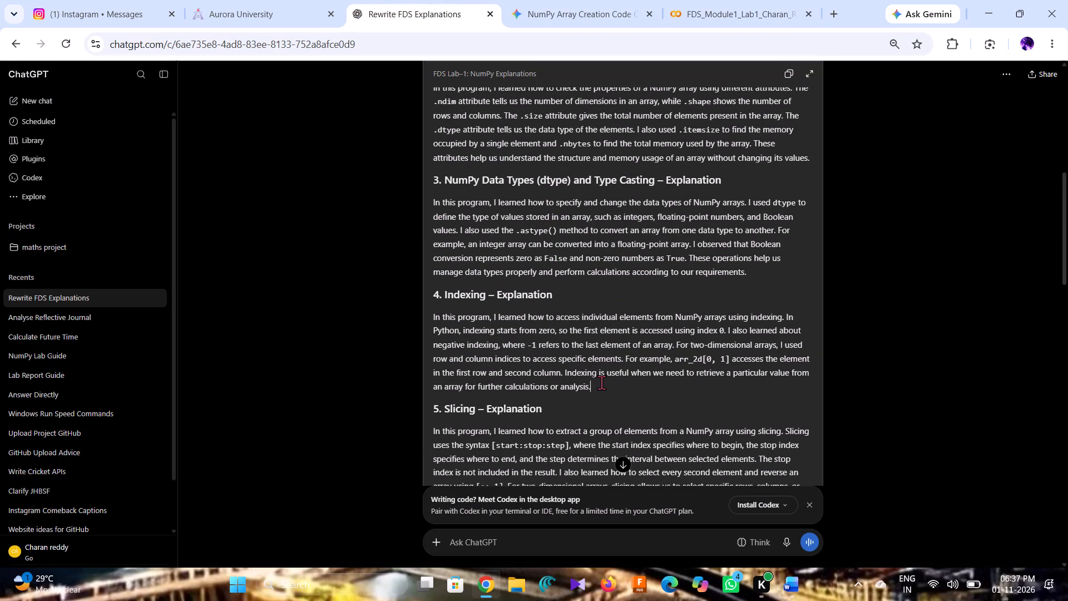
{"action": "left_click_drag", "start_coordinate": [601, 382], "coordinate": [439, 295]}
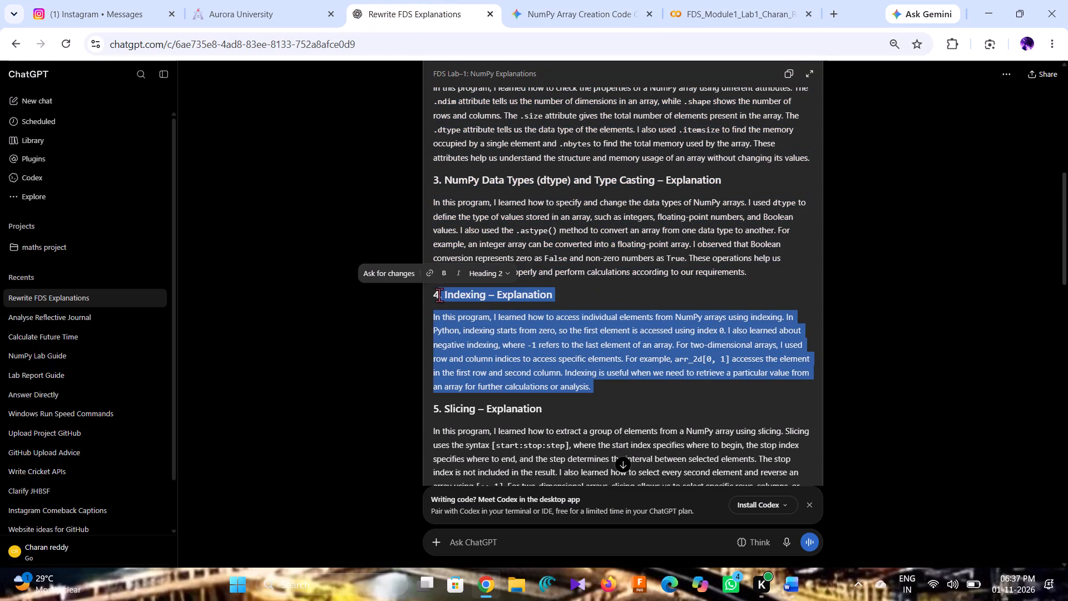
{"action": "left_click_drag", "start_coordinate": [439, 295], "coordinate": [434, 294]}
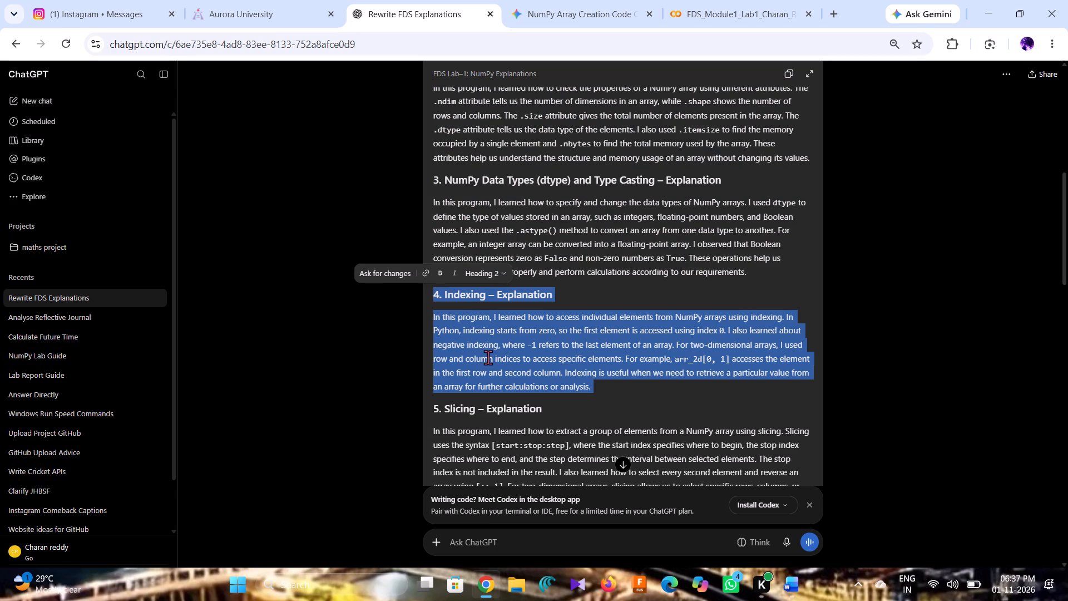
{"action": "key", "text": "ctrl+c"}
{"action": "key", "text": "ctrl+c"}
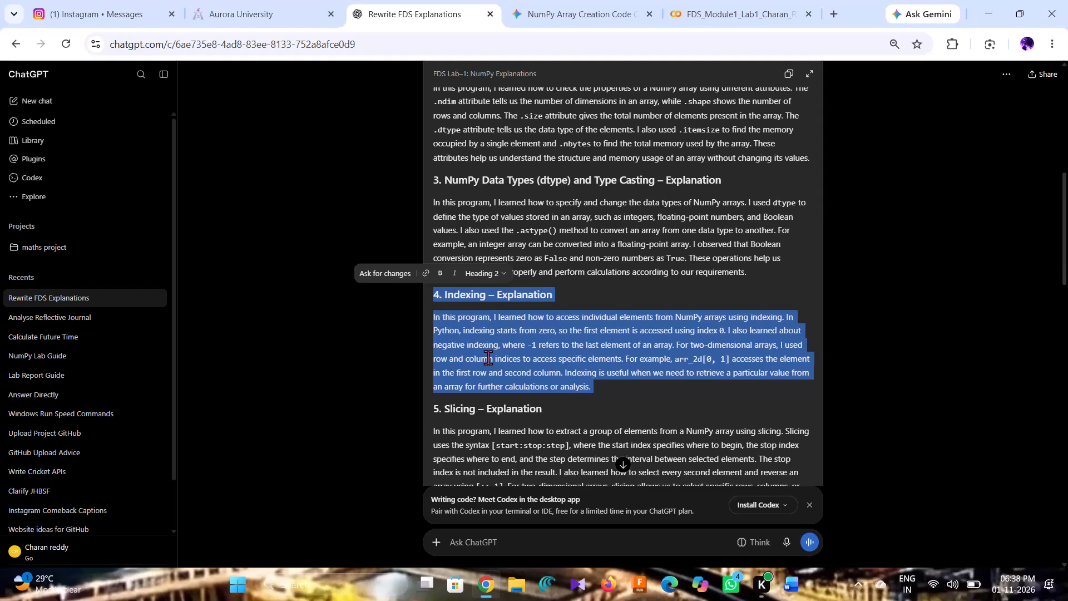
Switch to the LAB-FDS-1 Word report and add four more blank lines below the section 3 explanation.
{"action": "key", "text": "alt+Tab"}
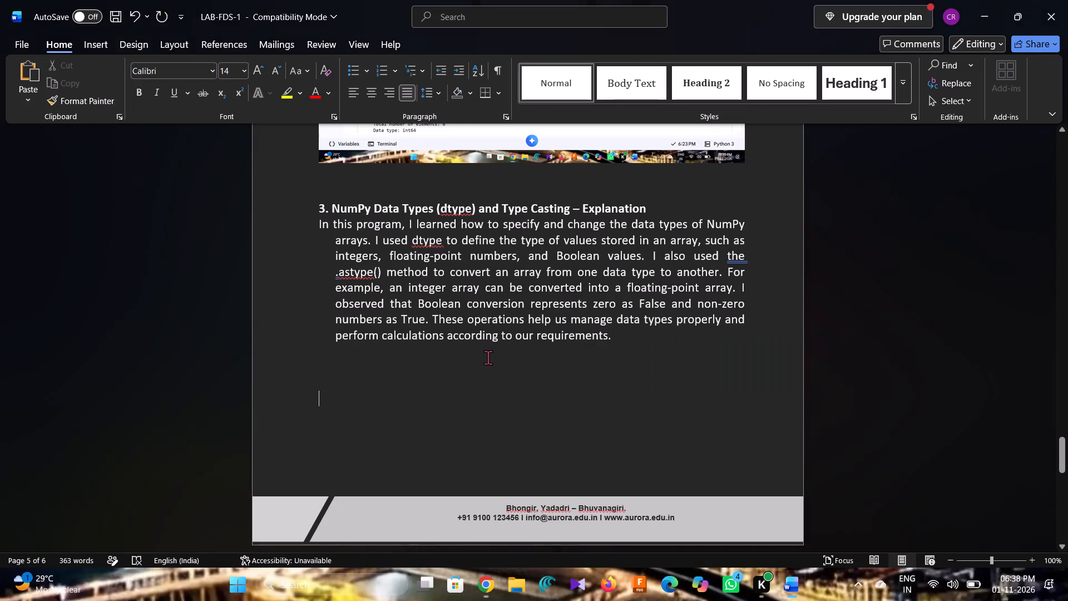
{"action": "scroll", "coordinate": [488, 357], "scroll_direction": "down", "scroll_amount": 1}
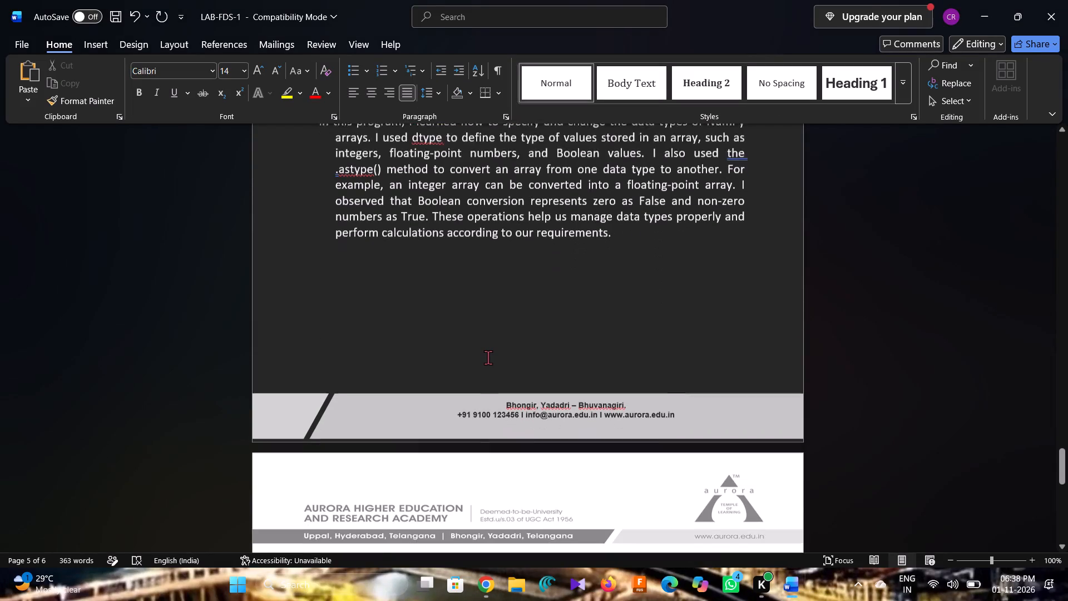
{"action": "scroll", "coordinate": [488, 357], "scroll_direction": "down", "scroll_amount": 1}
{"action": "scroll", "coordinate": [488, 357], "scroll_direction": "up", "scroll_amount": 1}
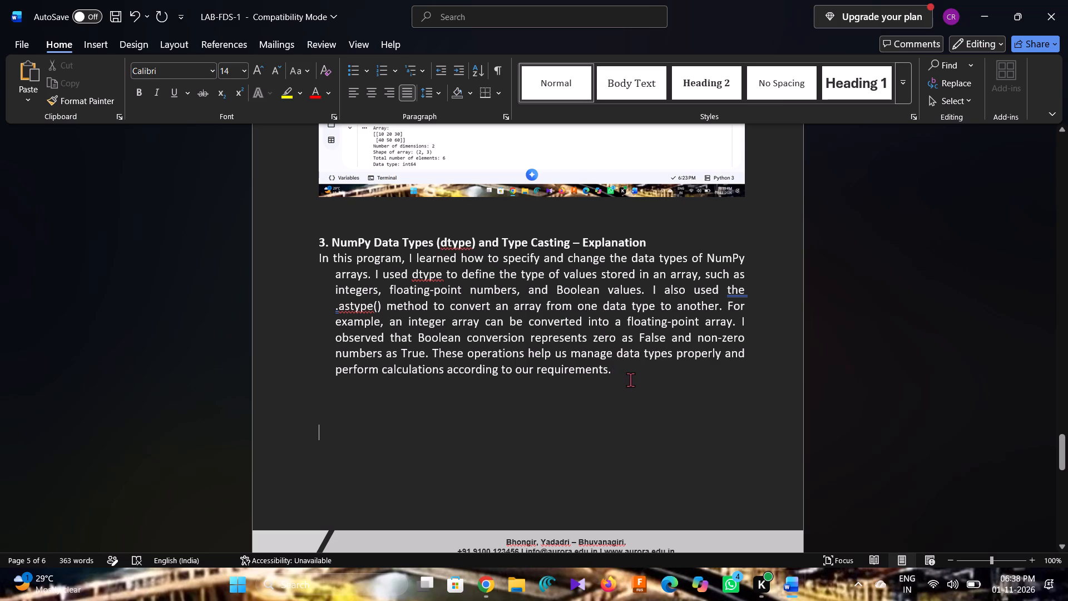
{"action": "scroll", "coordinate": [630, 380], "scroll_direction": "down", "scroll_amount": 3}
{"action": "scroll", "coordinate": [630, 380], "scroll_direction": "right", "scroll_amount": 1}
{"action": "scroll", "coordinate": [630, 380], "scroll_direction": "up", "scroll_amount": 1}
{"action": "scroll", "coordinate": [630, 380], "scroll_direction": "right", "scroll_amount": 1}
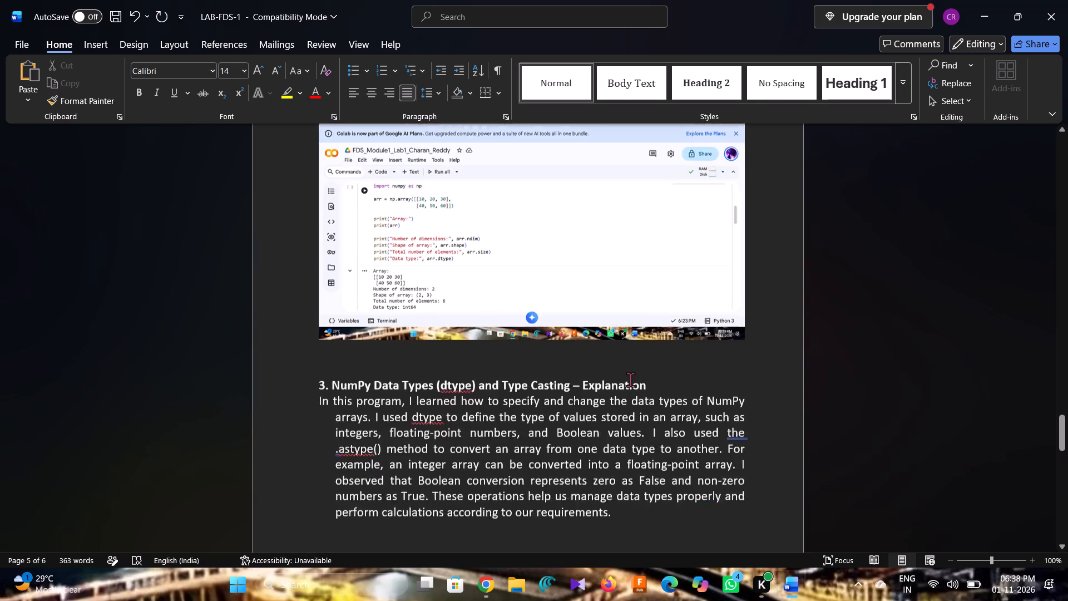
{"action": "scroll", "coordinate": [630, 380], "scroll_direction": "right", "scroll_amount": 1}
{"action": "key", "text": "Return"}
{"action": "key", "text": "Return"}
{"action": "key", "text": "Return"}
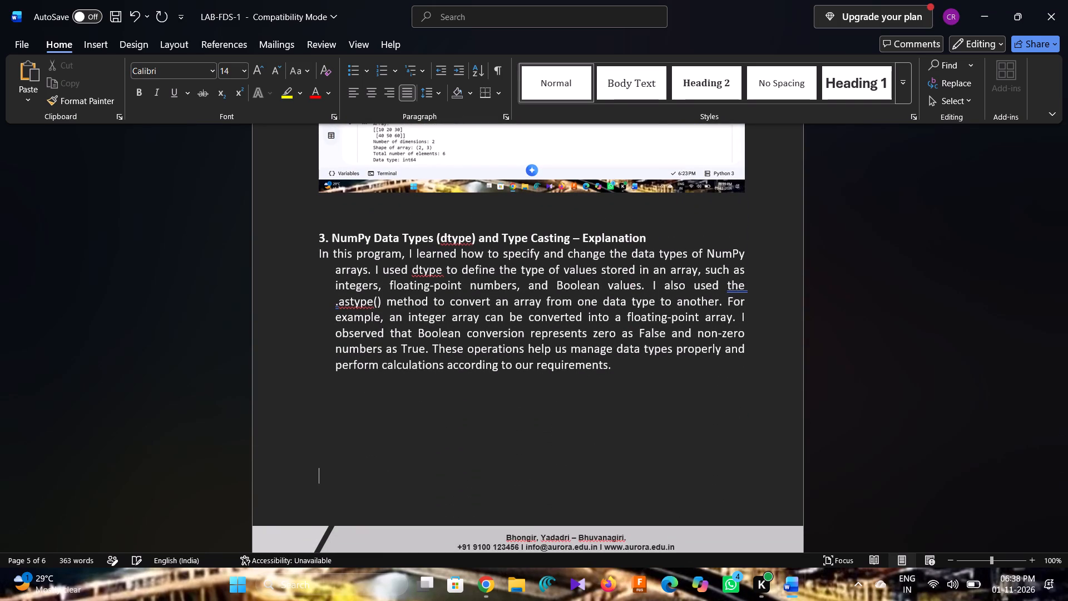
{"action": "key", "text": "Return"}
{"action": "scroll", "coordinate": [630, 380], "scroll_direction": "down", "scroll_amount": 9}
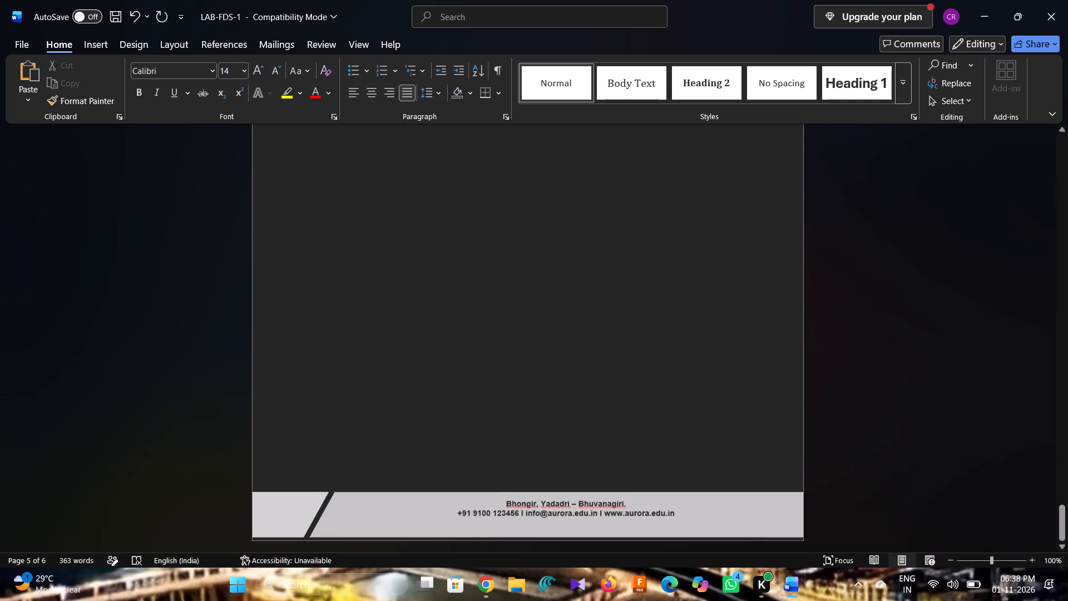
{"action": "scroll", "coordinate": [630, 380], "scroll_direction": "down", "scroll_amount": 5}
{"action": "scroll", "coordinate": [630, 380], "scroll_direction": "up", "scroll_amount": 6}
{"action": "scroll", "coordinate": [630, 380], "scroll_direction": "right", "scroll_amount": 2}
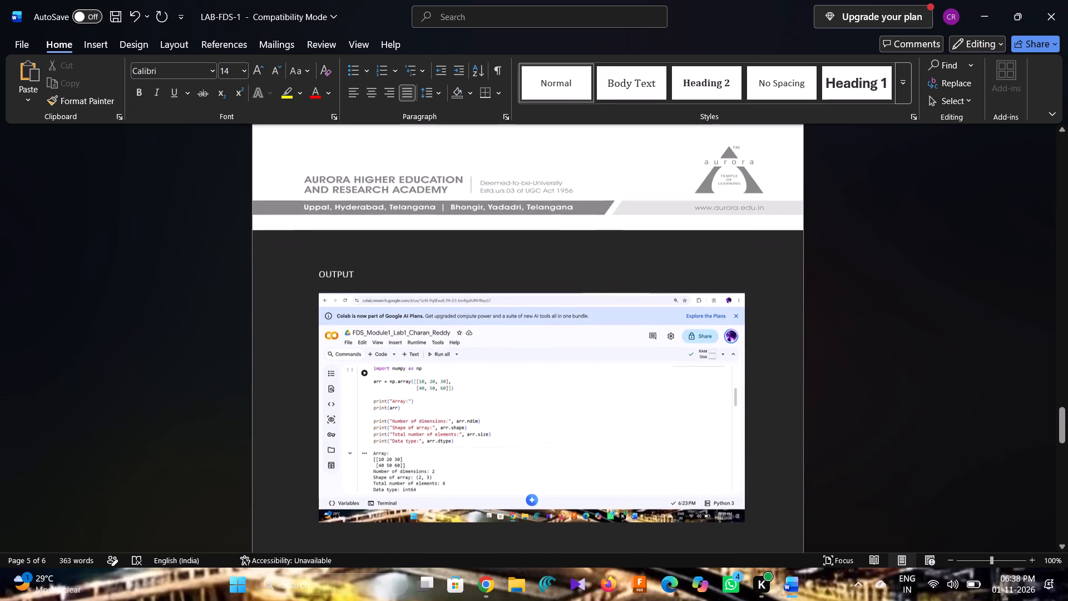
{"action": "scroll", "coordinate": [630, 380], "scroll_direction": "right", "scroll_amount": 2}
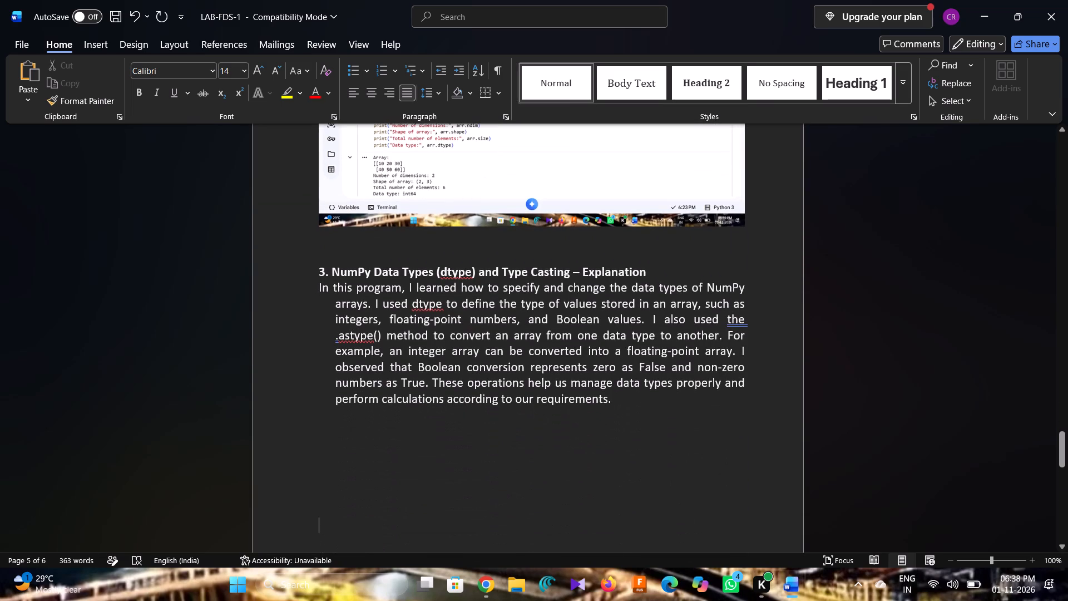
Copy the "4. Indexing (Verified)" heading and "CODE :" label from the FDS Lab 1 reference document, then return to the LAB-FDS-1 report.
{"action": "key", "text": "alt+Tab"}
{"action": "key", "text": "alt+Tab"}
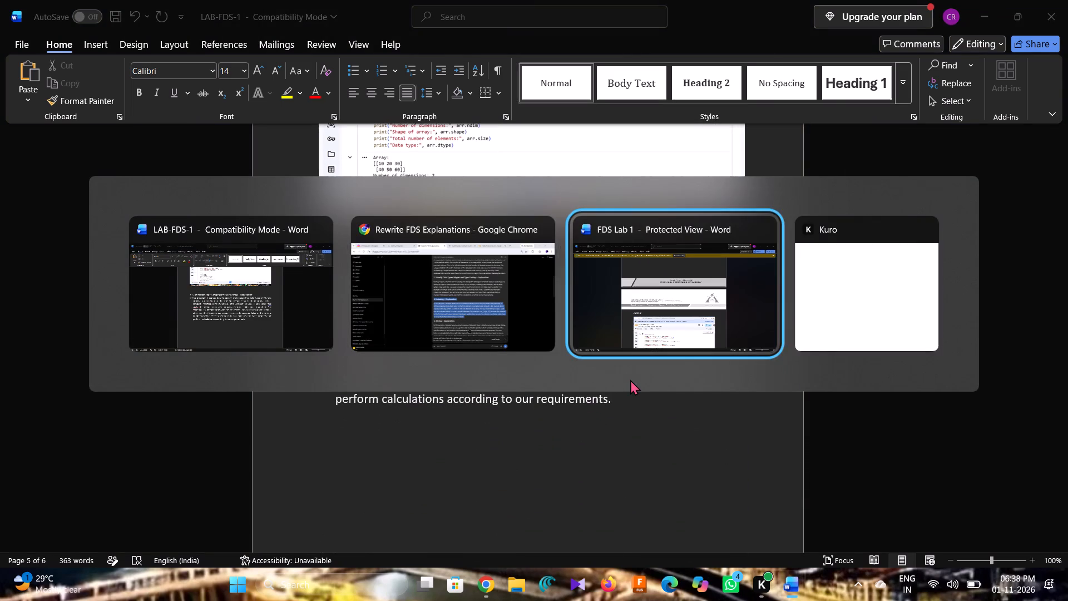
{"action": "scroll", "coordinate": [630, 380], "scroll_direction": "down", "scroll_amount": 5}
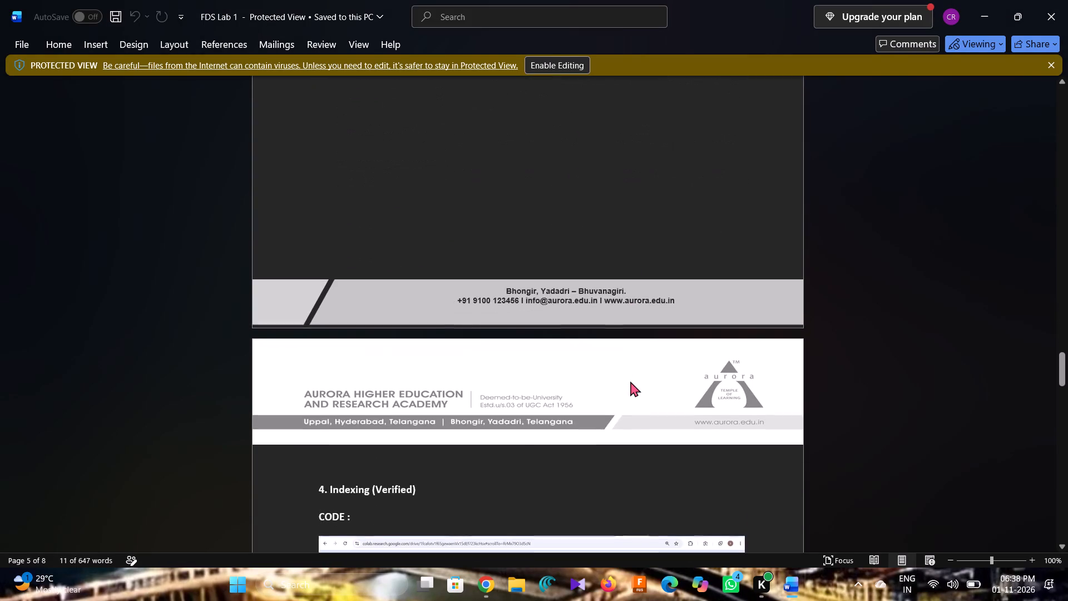
{"action": "scroll", "coordinate": [630, 381], "scroll_direction": "down", "scroll_amount": 1}
{"action": "left_click", "coordinate": [357, 412]}
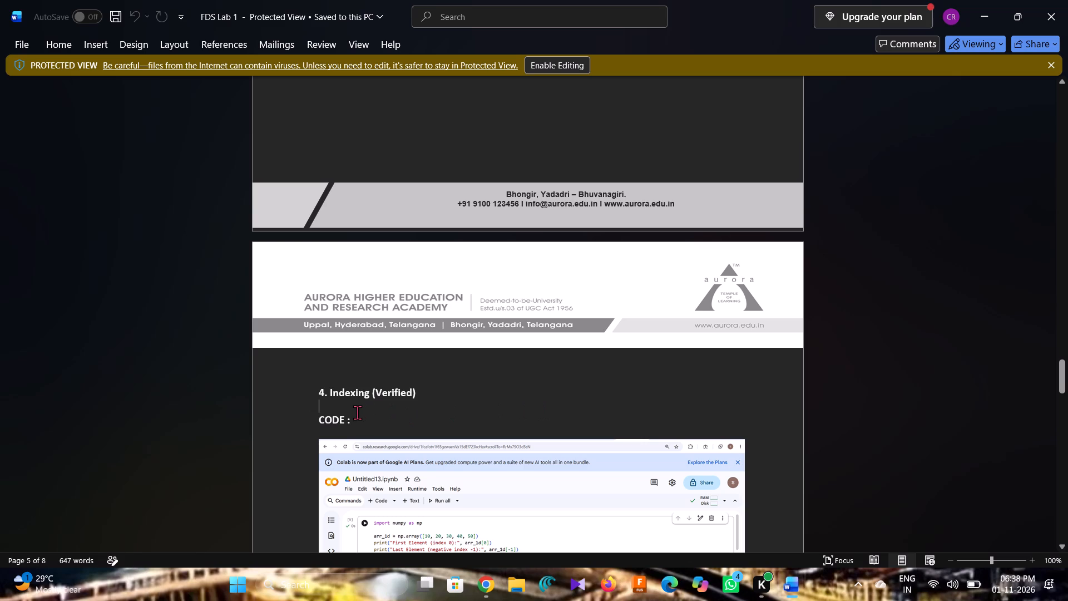
{"action": "left_click", "coordinate": [354, 423]}
{"action": "left_click_drag", "start_coordinate": [354, 423], "coordinate": [312, 386]}
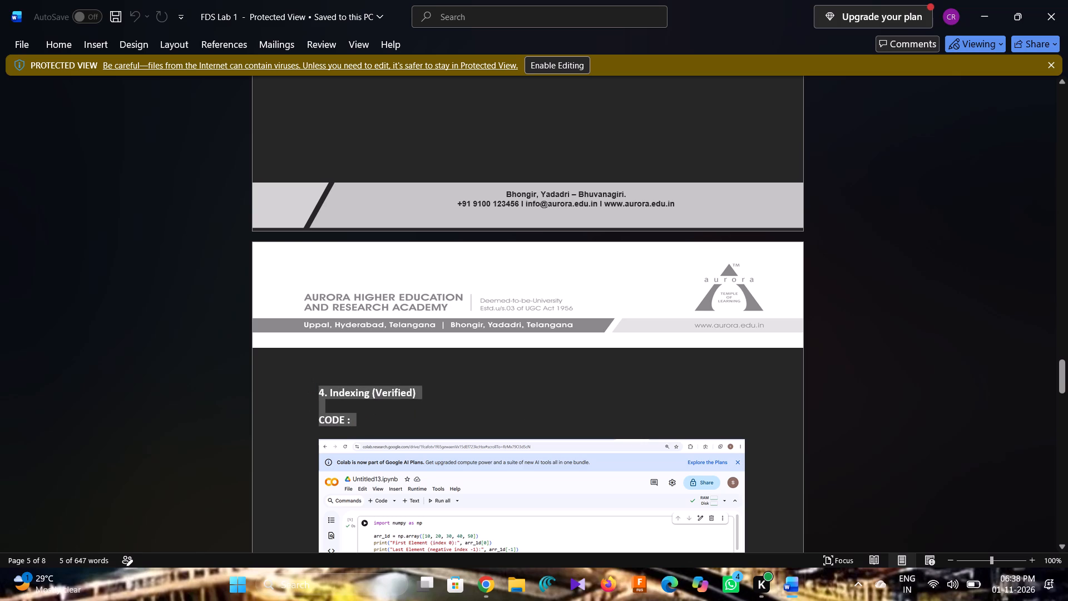
{"action": "key", "text": "ctrl+c"}
{"action": "key", "text": "alt+Tab"}
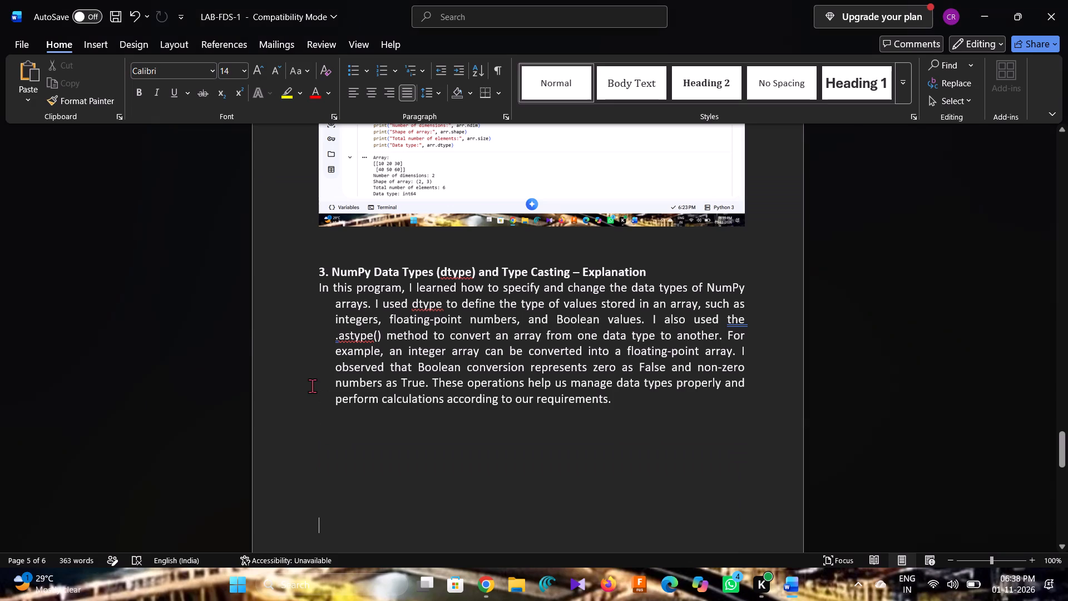
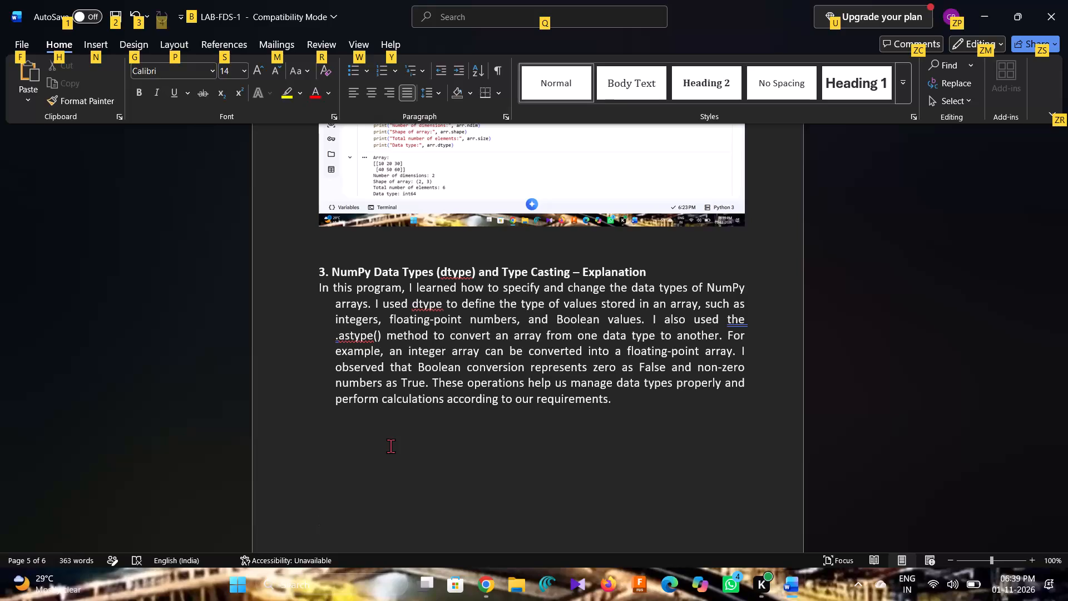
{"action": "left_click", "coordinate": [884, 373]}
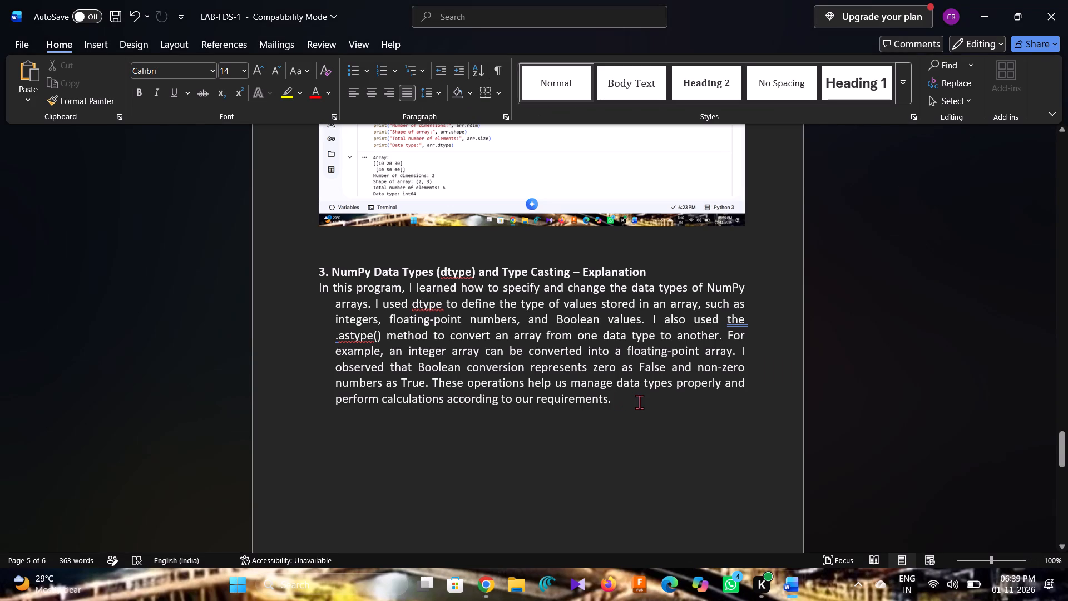
Place the cursor after the section 3 explanation, and copy the "4. Indexing (Verified)" heading and "CODE :" label from FDS Lab 1.
{"action": "left_click", "coordinate": [639, 402]}
{"action": "scroll", "coordinate": [639, 402], "scroll_direction": "down", "scroll_amount": 2}
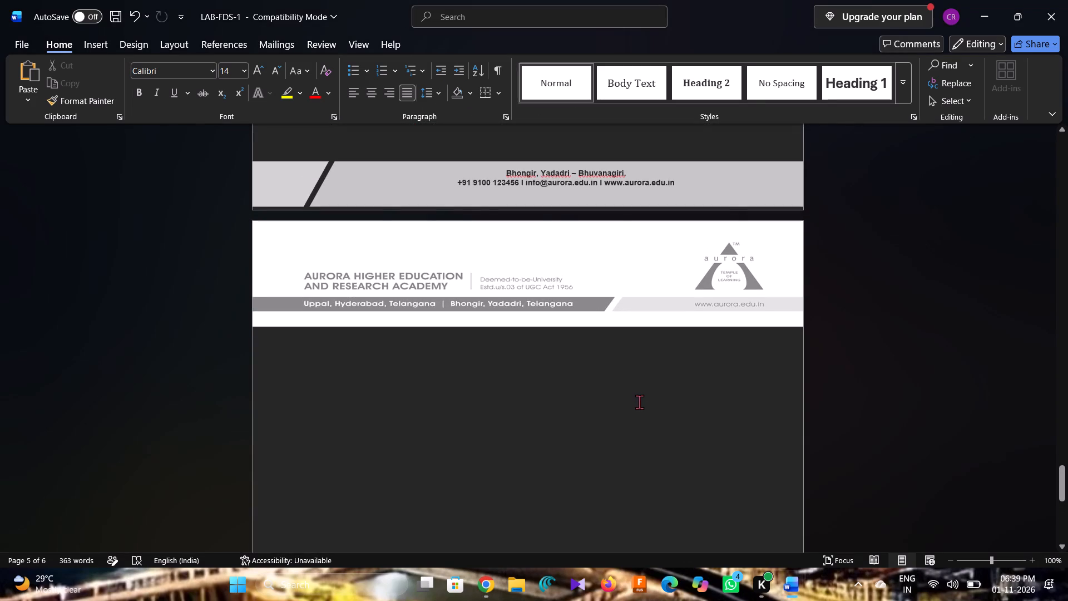
{"action": "key", "text": "alt+Tab"}
{"action": "key", "text": "alt+Tab"}
{"action": "key", "text": "alt+Tab"}
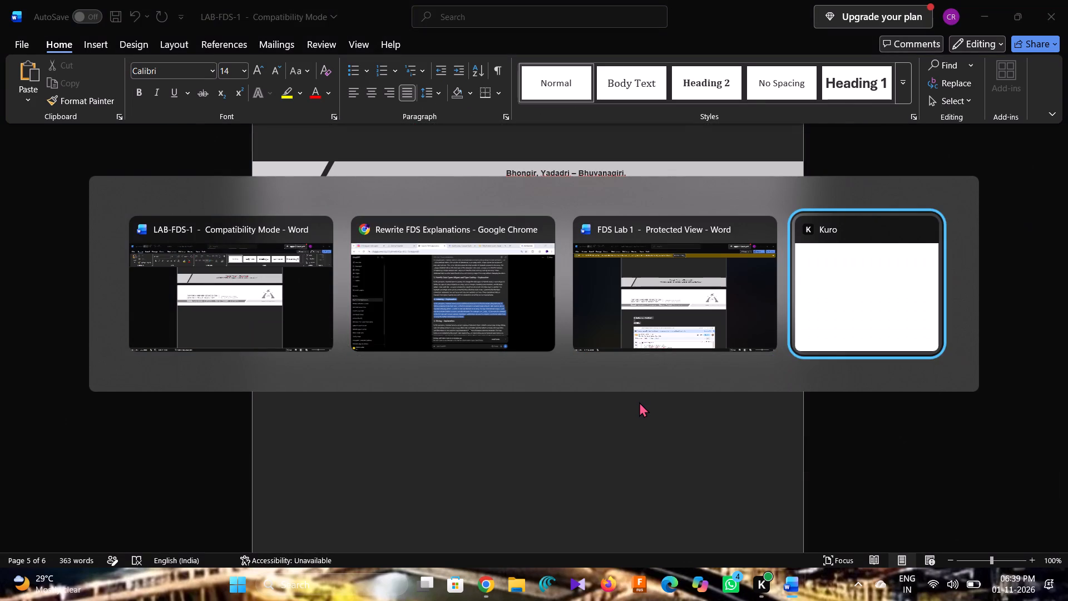
{"action": "key", "text": "alt+Tab"}
{"action": "key", "text": "alt+Tab"}
{"action": "key", "text": "alt+Tab"}
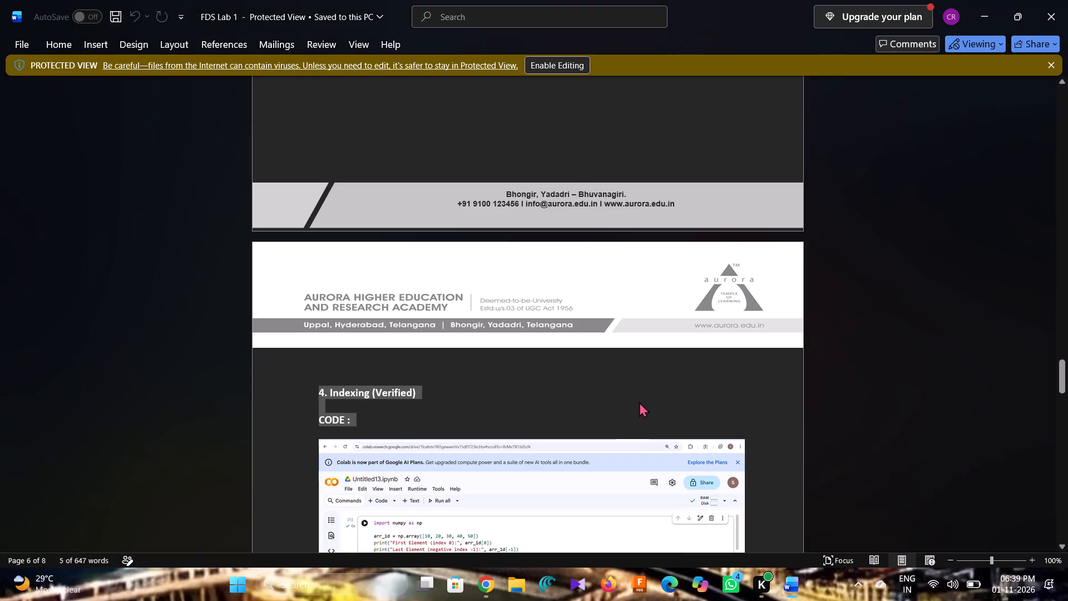
{"action": "scroll", "coordinate": [568, 449], "scroll_direction": "down", "scroll_amount": 1}
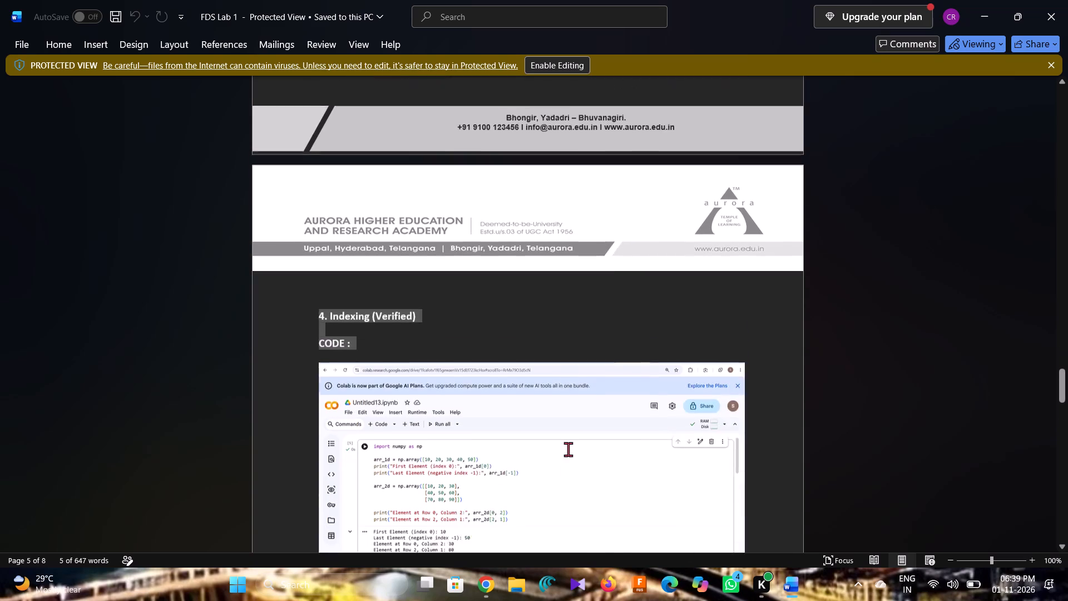
{"action": "scroll", "coordinate": [568, 449], "scroll_direction": "down", "scroll_amount": 1}
{"action": "left_click", "coordinate": [377, 285]}
{"action": "left_click_drag", "start_coordinate": [377, 285], "coordinate": [370, 284]}
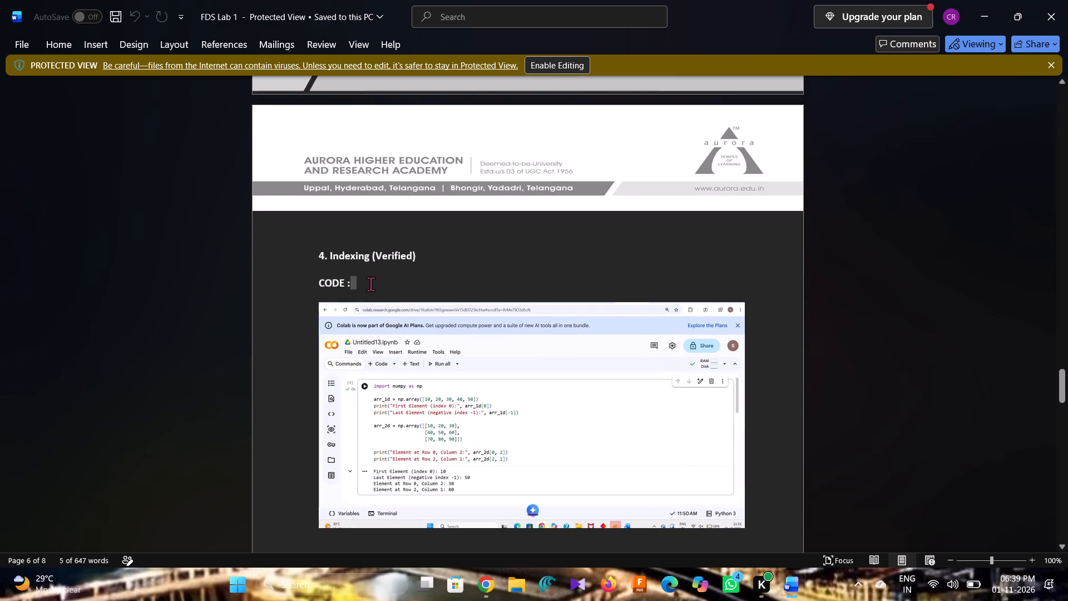
{"action": "left_click_drag", "start_coordinate": [370, 284], "coordinate": [368, 283]}
{"action": "left_click_drag", "start_coordinate": [368, 283], "coordinate": [357, 270]}
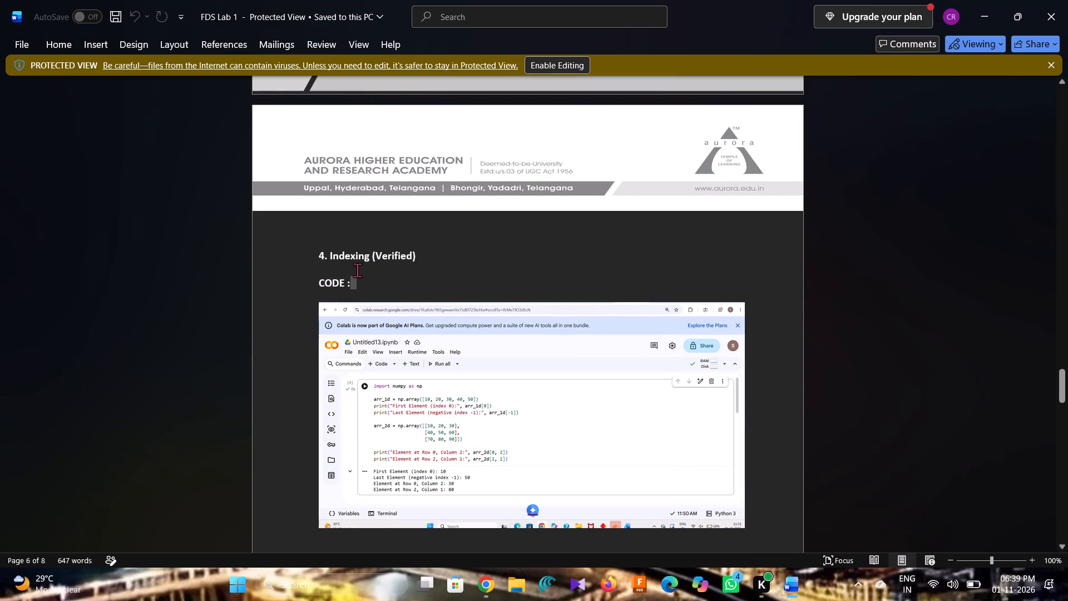
{"action": "left_click", "coordinate": [357, 279]}
{"action": "left_click_drag", "start_coordinate": [352, 278], "coordinate": [316, 253]}
{"action": "key", "text": "ctrl+c"}
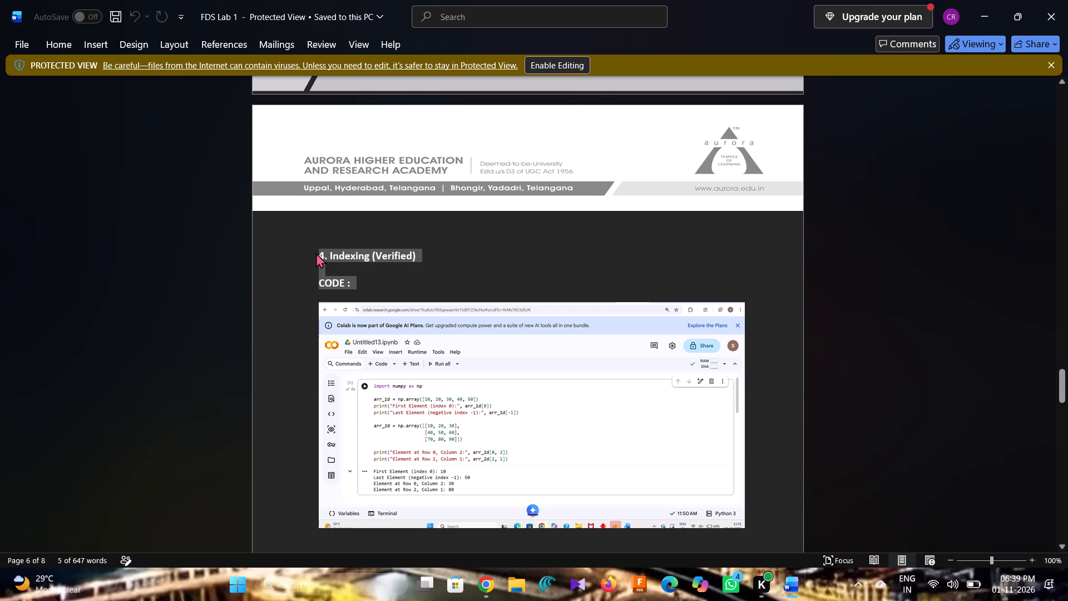
{"action": "key", "text": "alt+Tab"}
Add eleven blank lines below the section 3 explanation in LAB-FDS-1 and paste the "4. Indexing (Verified)" heading with its "CODE :" label.
{"action": "scroll", "coordinate": [404, 327], "scroll_direction": "up", "scroll_amount": 1}
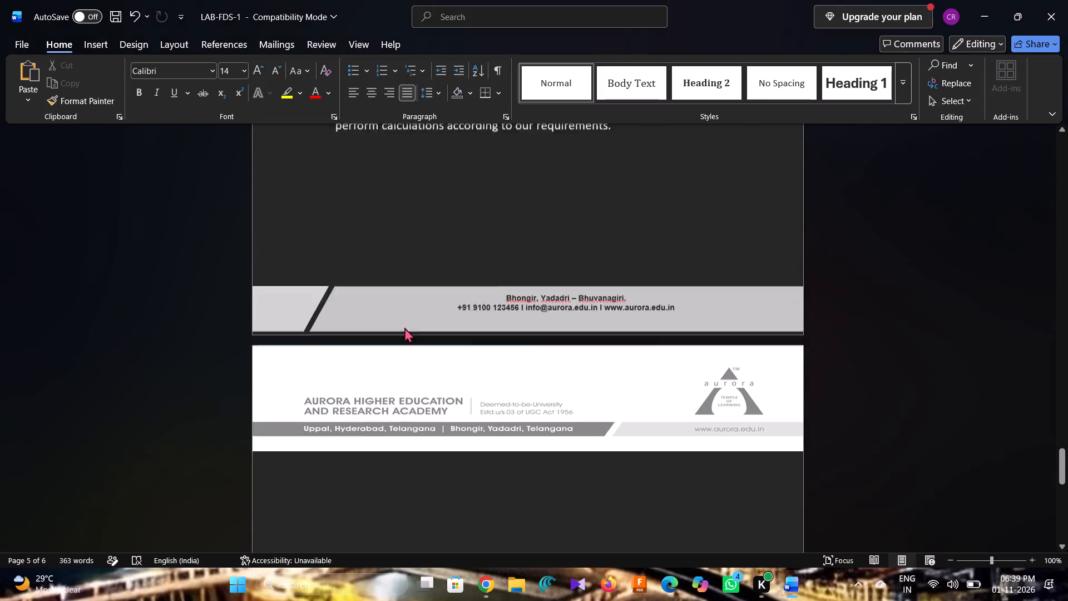
{"action": "scroll", "coordinate": [404, 327], "scroll_direction": "up", "scroll_amount": 1}
{"action": "key", "text": "Return"}
{"action": "key", "text": "Return"}
{"action": "key", "text": "Return"}
{"action": "key", "text": "Return"}
{"action": "key", "text": "Return"}
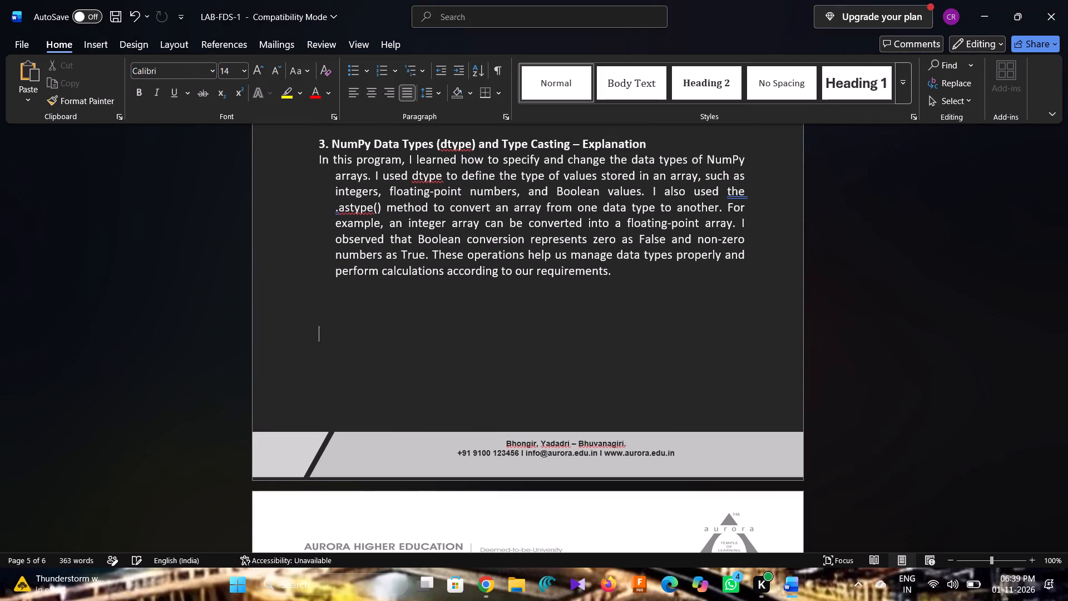
{"action": "key", "text": "Return"}
{"action": "key", "text": "Return"}
{"action": "key", "text": "Return"}
{"action": "key", "text": "Return"}
{"action": "key", "text": "Return"}
{"action": "key", "text": "Return"}
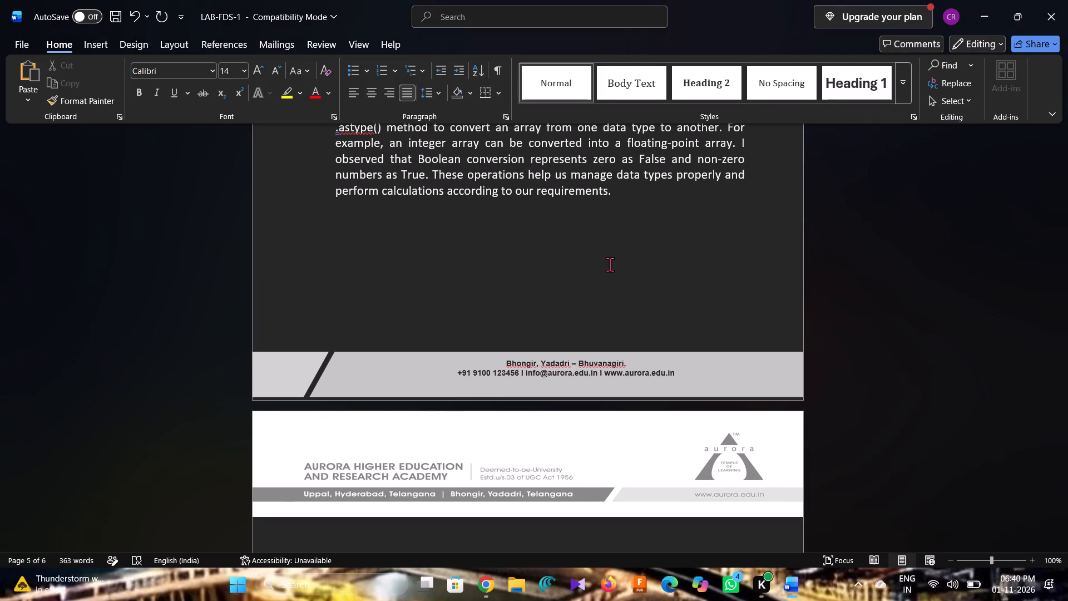
{"action": "key", "text": "ctrl+v"}
Switch to the Colab notebook, enlarge the page to 150%, and capture a screenshot of the indexing cell with its output.
{"action": "key", "text": "alt+Tab"}
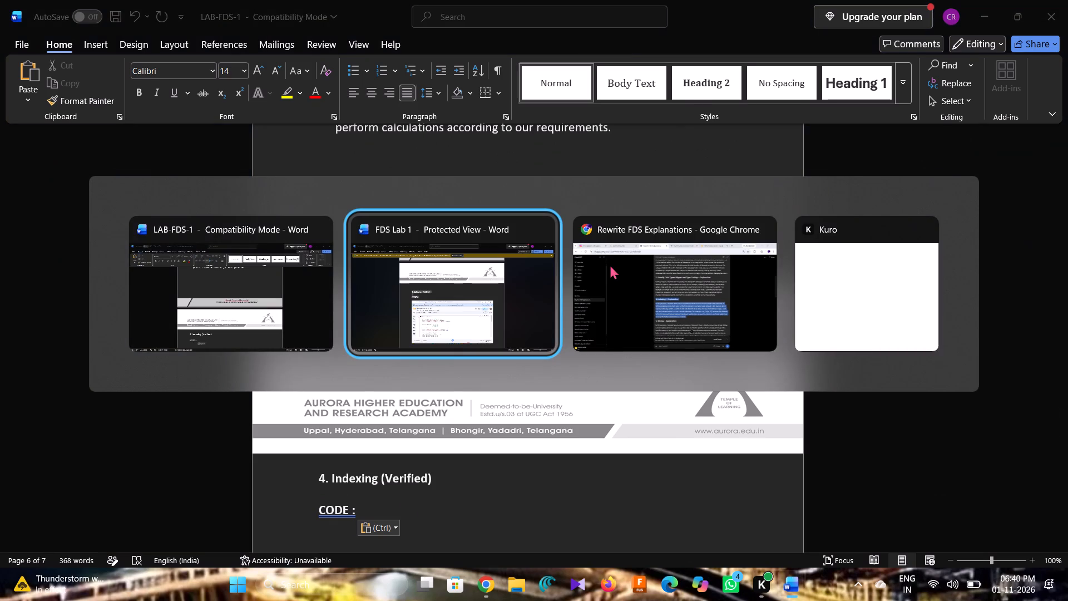
{"action": "scroll", "coordinate": [610, 264], "scroll_direction": "down", "scroll_amount": 1}
{"action": "key", "text": "alt+Tab"}
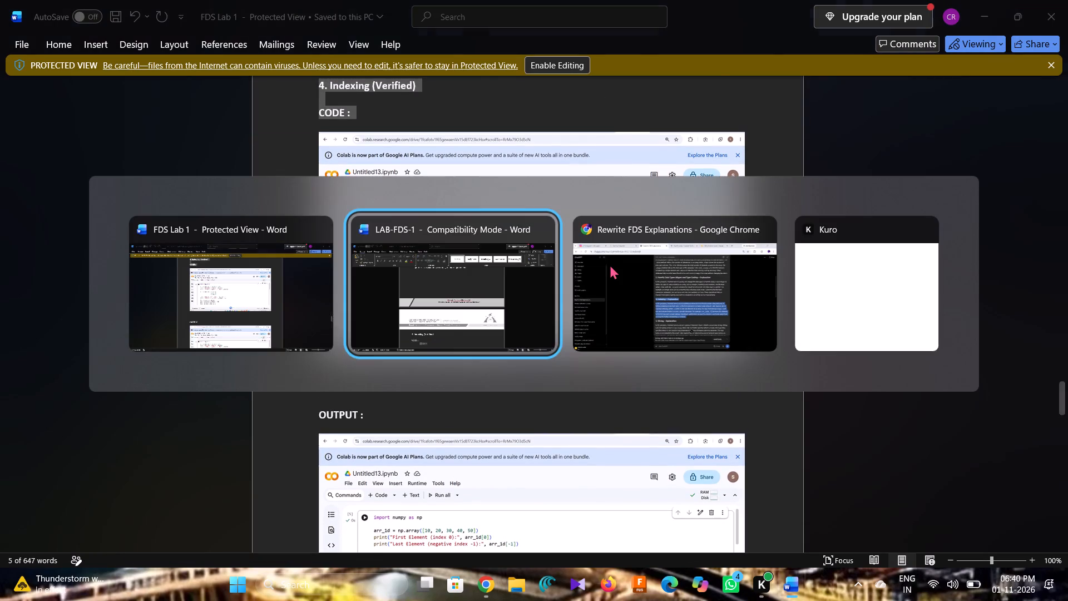
{"action": "key", "text": "alt+Tab"}
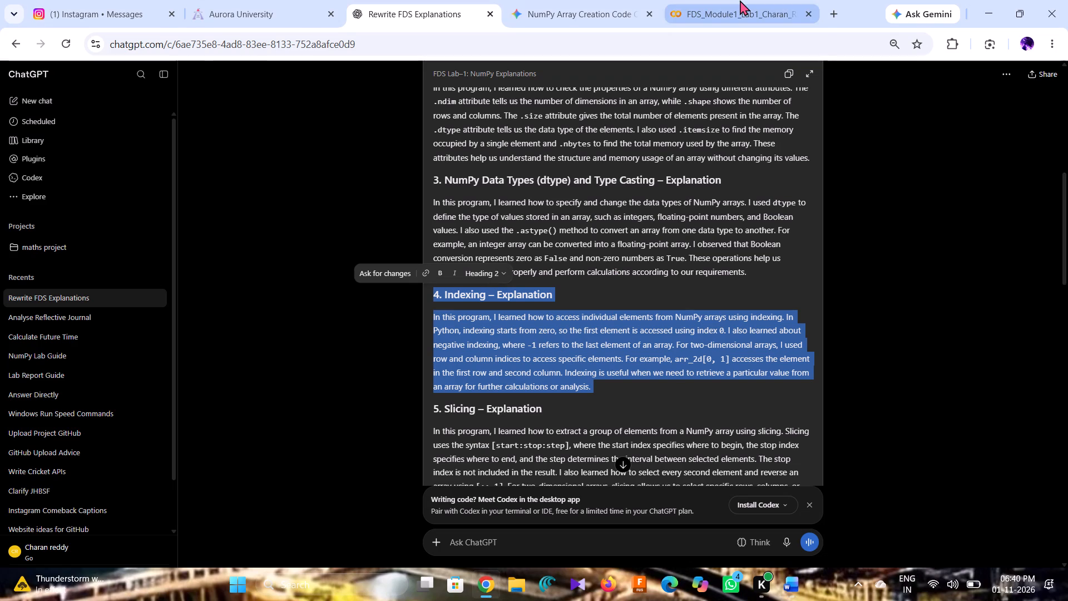
{"action": "left_click", "coordinate": [740, 0]}
{"action": "scroll", "coordinate": [418, 436], "scroll_direction": "down", "scroll_amount": 3}
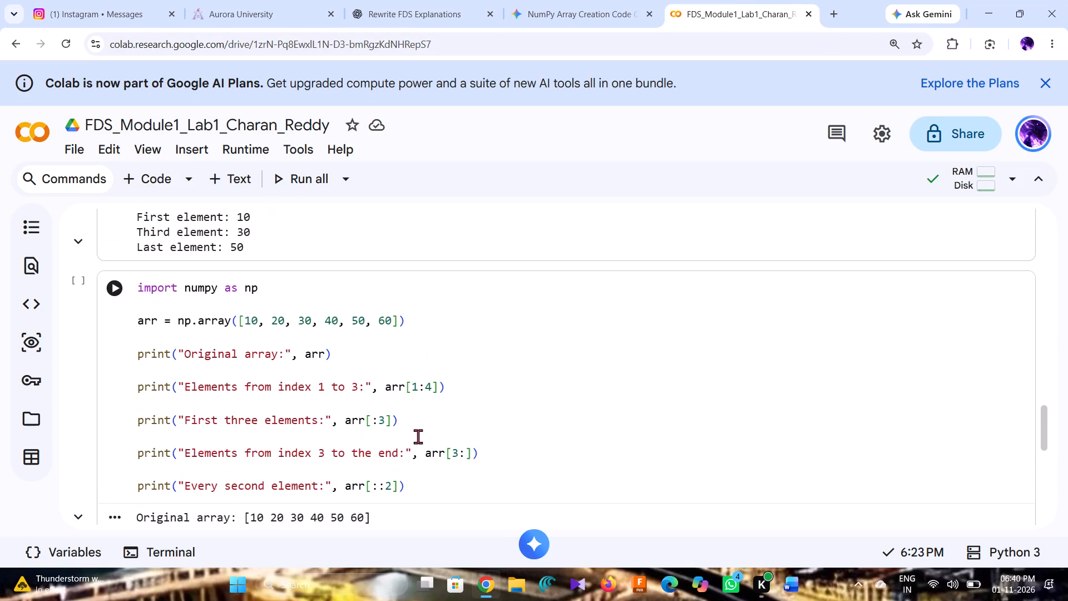
{"action": "scroll", "coordinate": [418, 436], "scroll_direction": "up", "scroll_amount": 2}
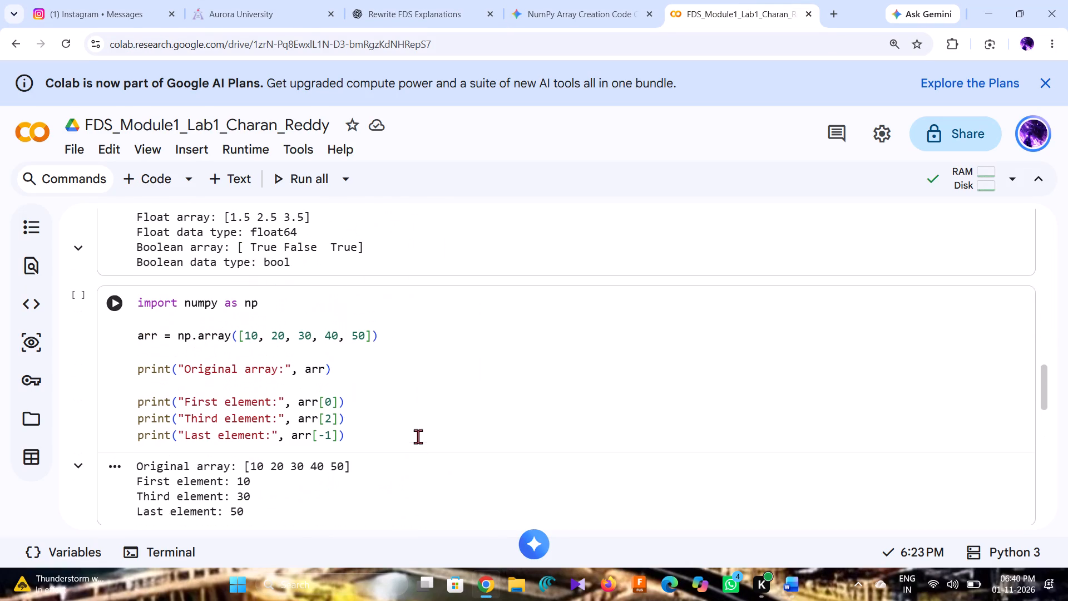
{"action": "scroll", "coordinate": [418, 436], "scroll_direction": "up", "scroll_amount": 1}
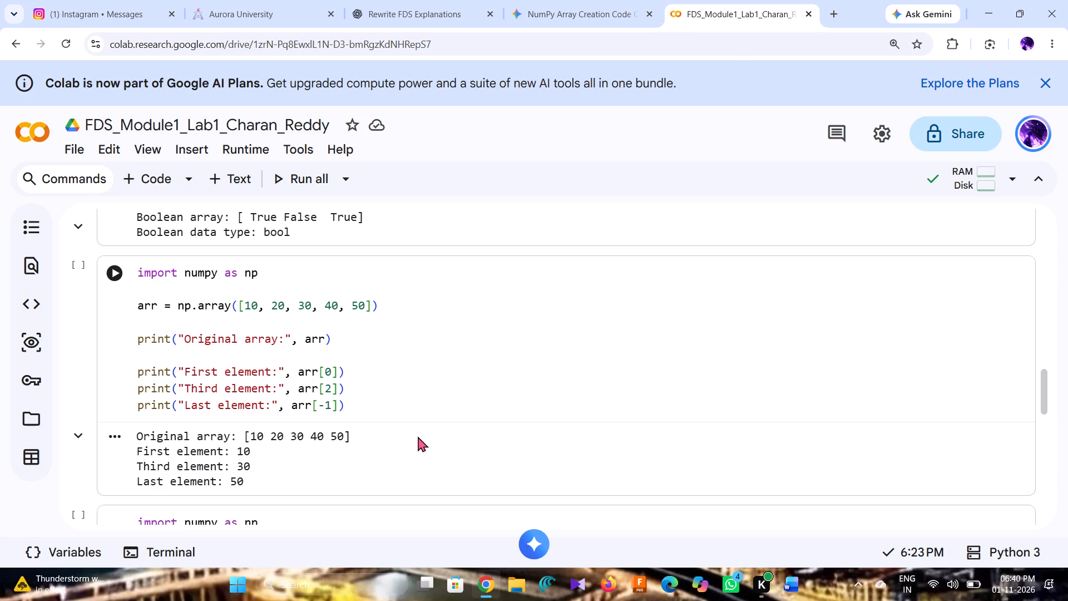
{"action": "key", "text": "ctrl+equal"}
{"action": "scroll", "coordinate": [418, 436], "scroll_direction": "down", "scroll_amount": 1}
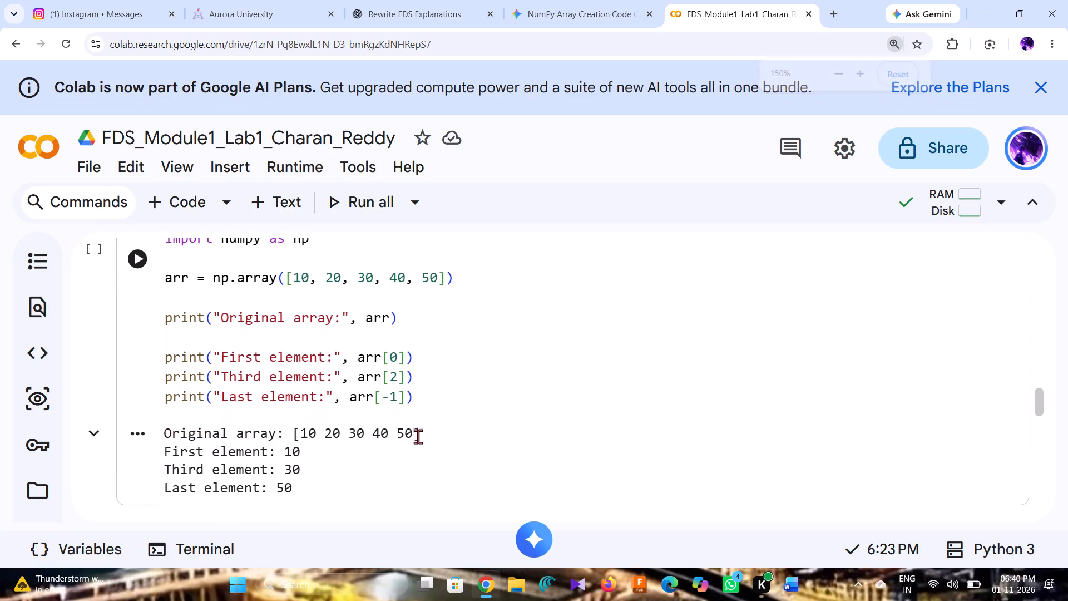
{"action": "scroll", "coordinate": [418, 436], "scroll_direction": "down", "scroll_amount": 2}
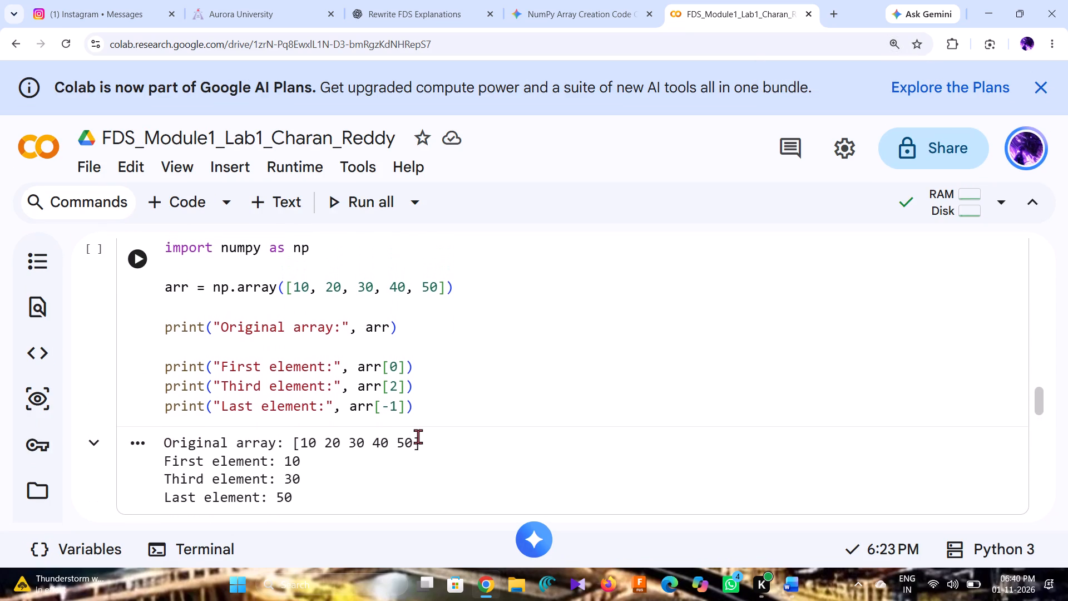
{"action": "scroll", "coordinate": [418, 436], "scroll_direction": "down", "scroll_amount": 1}
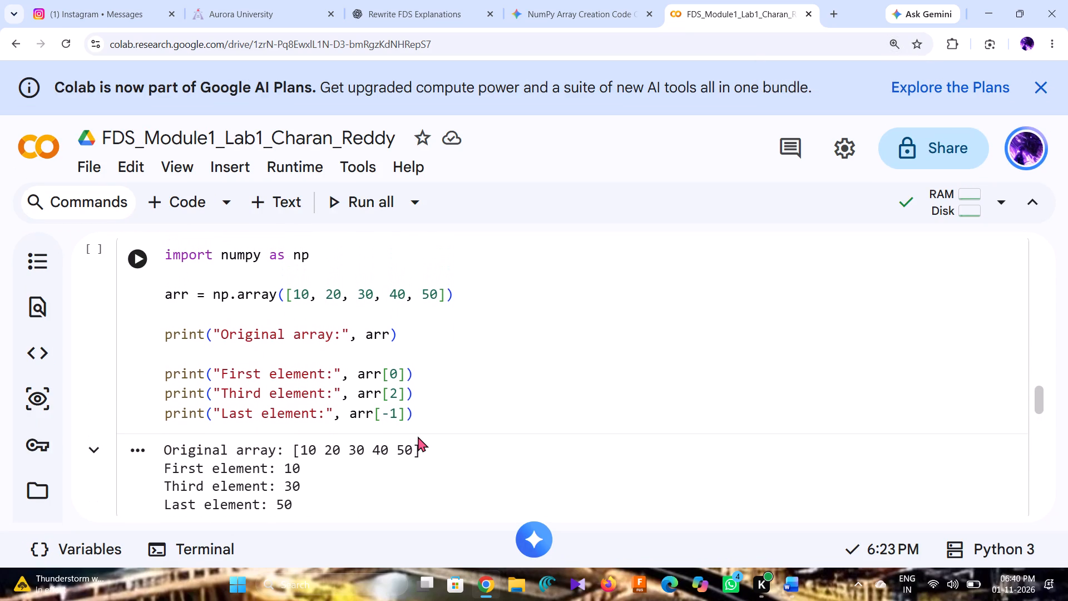
{"action": "key", "text": "Print"}
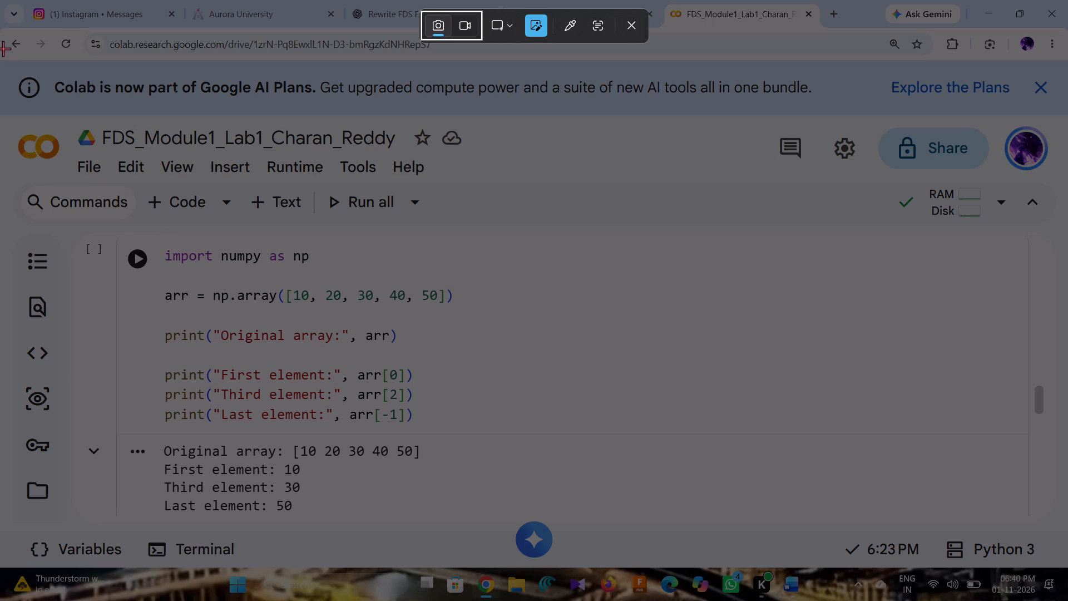
{"action": "left_click_drag", "start_coordinate": [0, 31], "coordinate": [1067, 600]}
{"action": "left_click", "coordinate": [382, 562]}
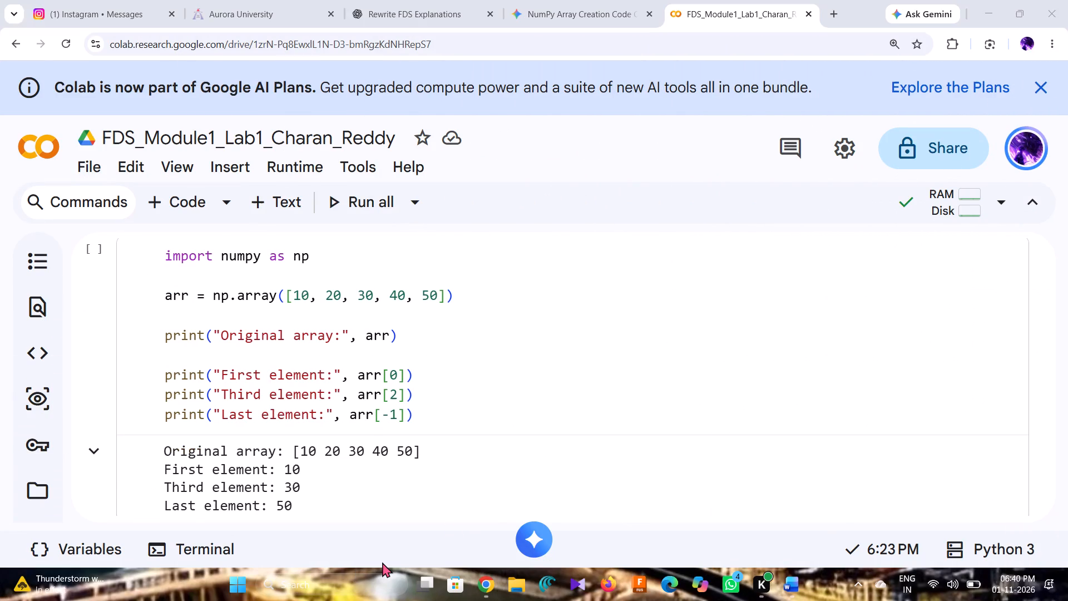
Switch to the LAB-FDS-1 report and paste the indexing screenshot on a new line below the "CODE :" label.
{"action": "key", "text": "alt+Tab"}
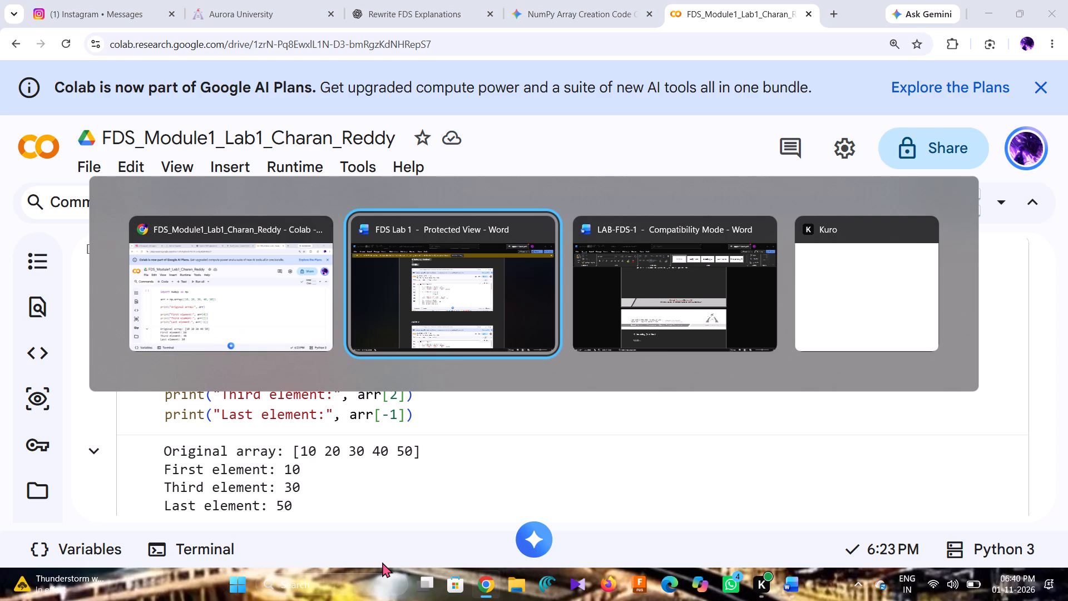
{"action": "key", "text": "alt+Tab"}
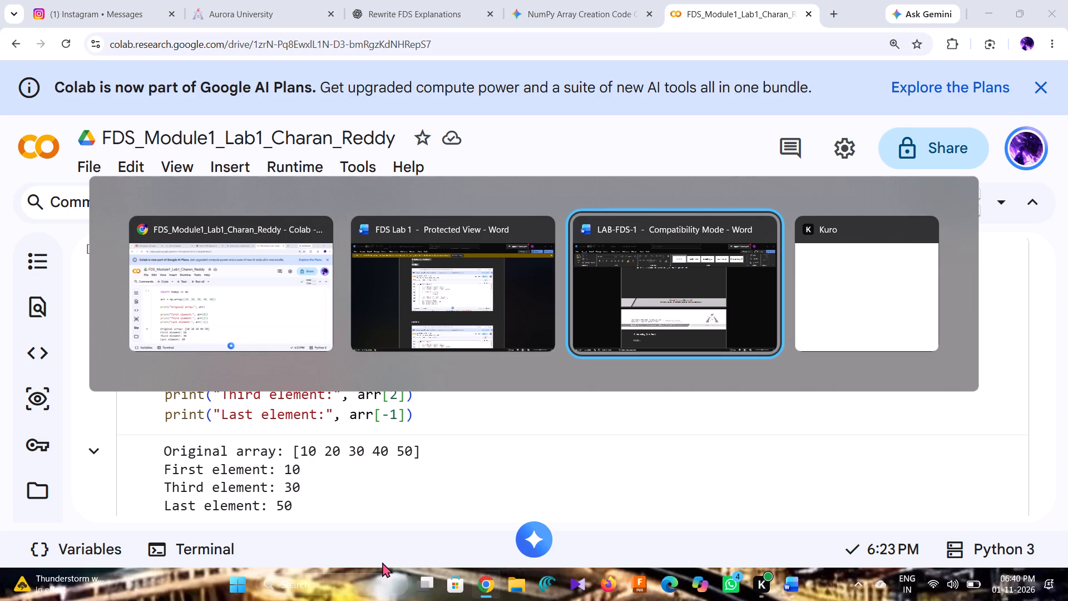
{"action": "key", "text": "Return"}
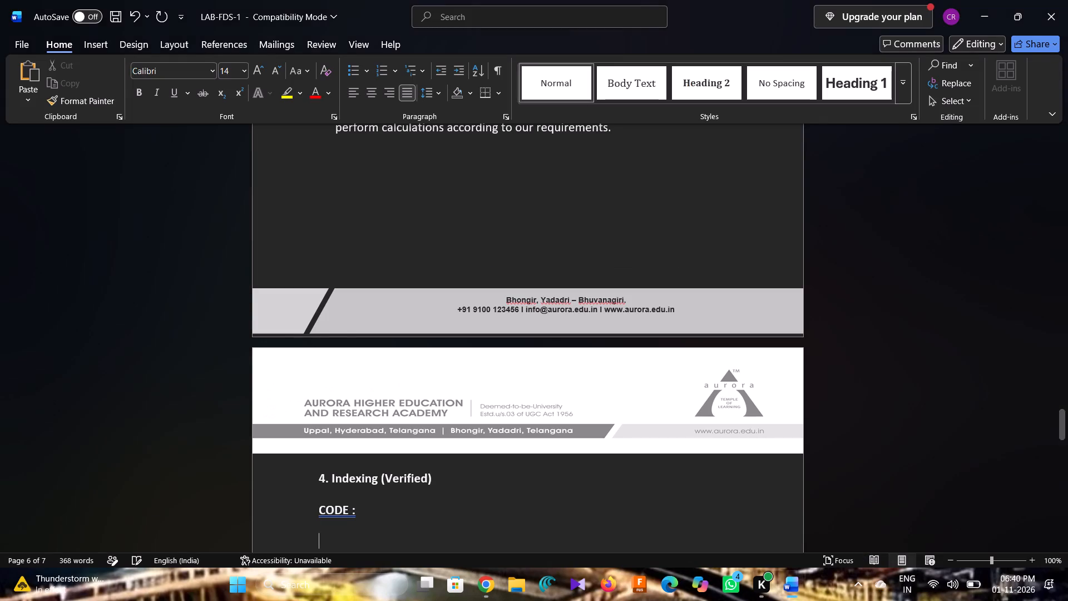
{"action": "key", "text": "ctrl+v"}
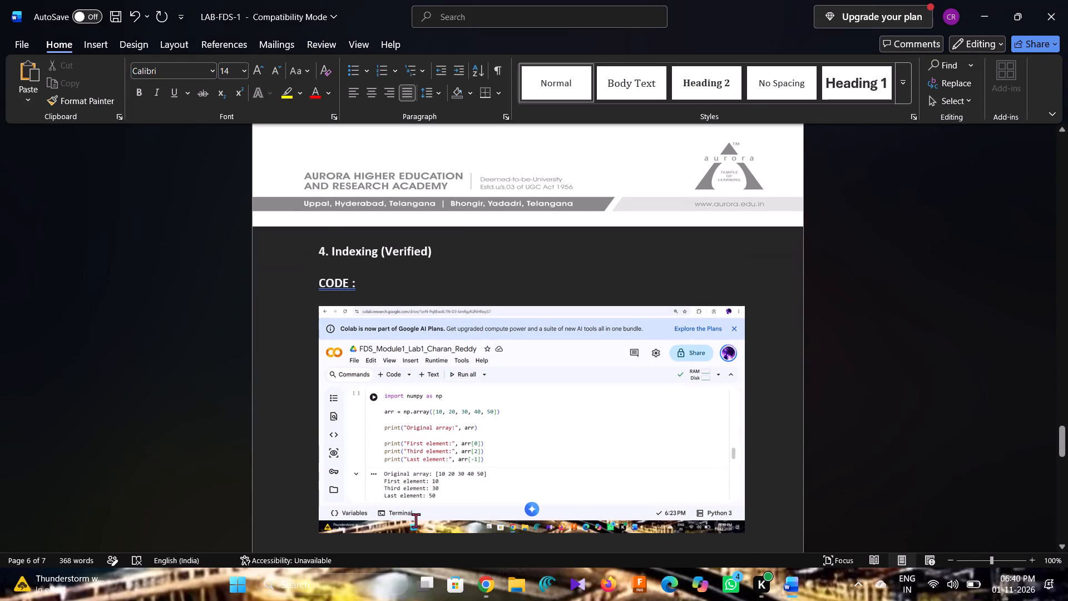
Add an "OUTPUT" label below the indexing code screenshot and start a new line under it.
{"action": "scroll", "coordinate": [590, 477], "scroll_direction": "down", "scroll_amount": 1}
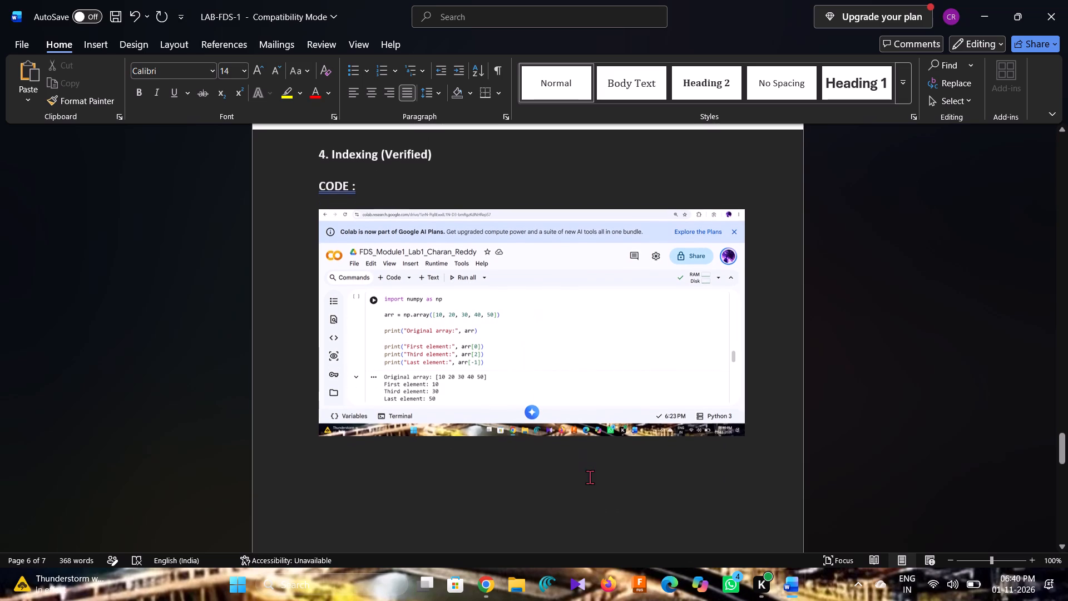
{"action": "left_click", "coordinate": [779, 420]}
{"action": "key", "text": "Return"}
{"action": "key", "text": "Return"}
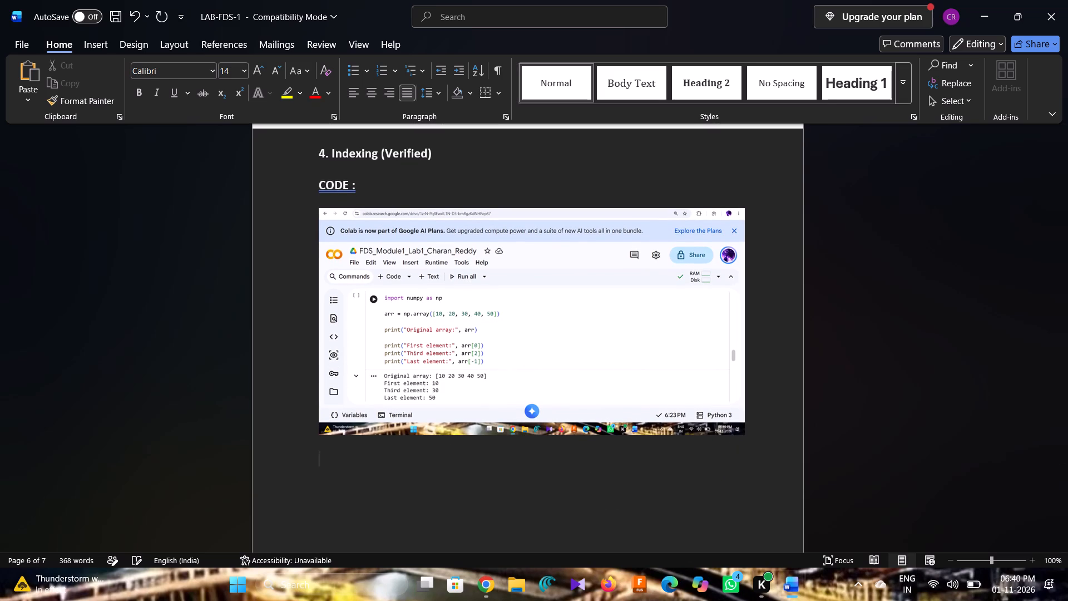
{"action": "type", "text": "OUPUT"}
{"action": "key", "text": "space"}
{"action": "key", "text": "BackSpace"}
{"action": "key", "text": "BackSpace"}
{"action": "key", "text": "BackSpace"}
{"action": "key", "text": "BackSpace"}
{"action": "type", "text": "TPUT"}
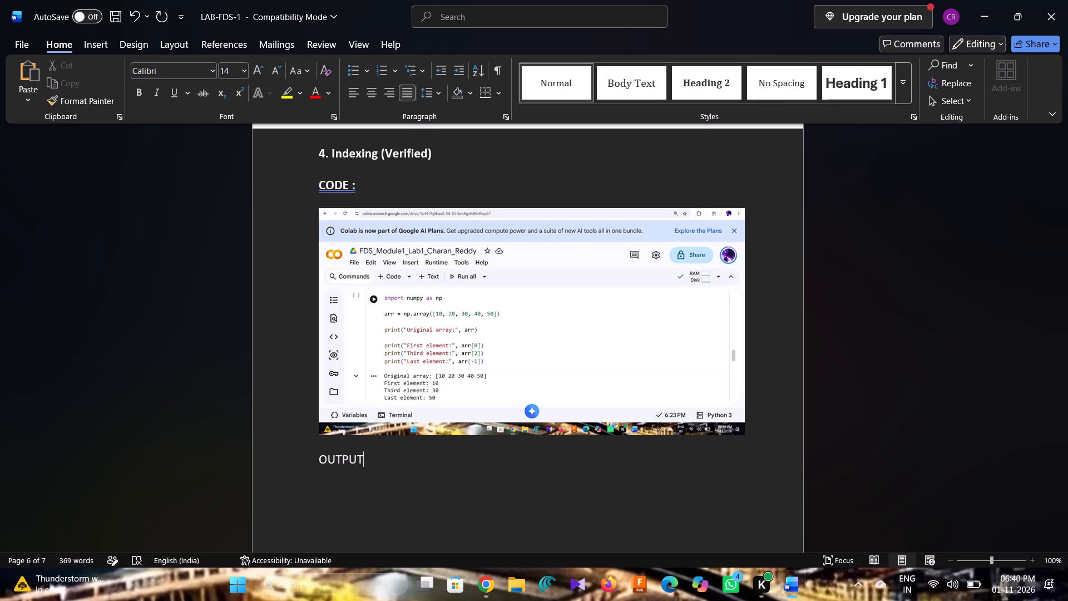
{"action": "key", "text": "Return"}
Check the Colab indexing cell, return to the LAB-FDS-1 report and paste the same indexing screenshot below the "OUTPUT" label.
{"action": "key", "text": "alt+Tab"}
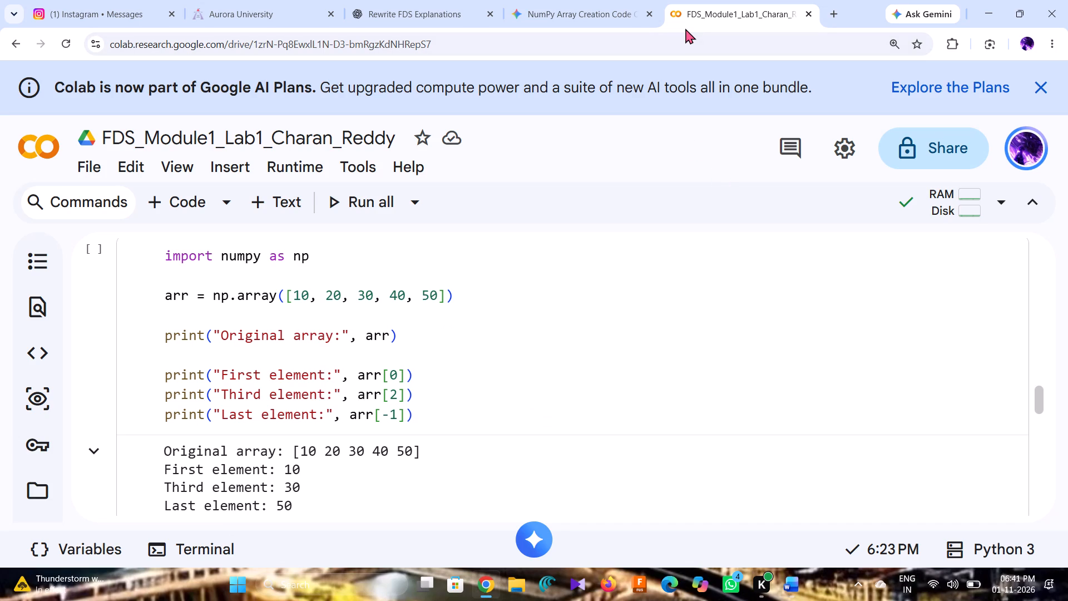
{"action": "key", "text": "alt+Tab"}
{"action": "key", "text": "alt+Tab"}
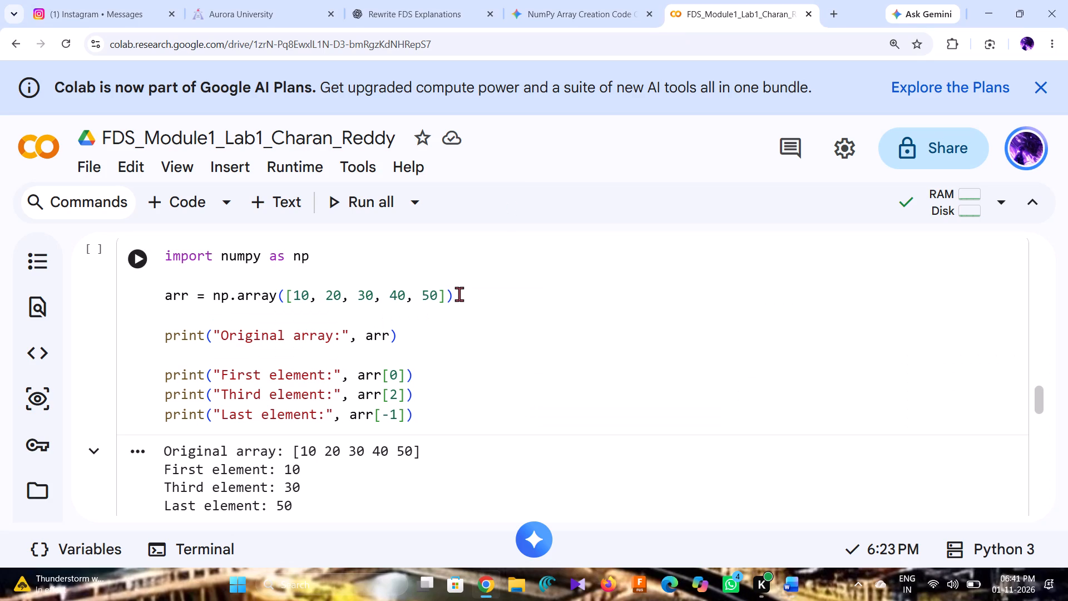
{"action": "key", "text": "alt+Tab"}
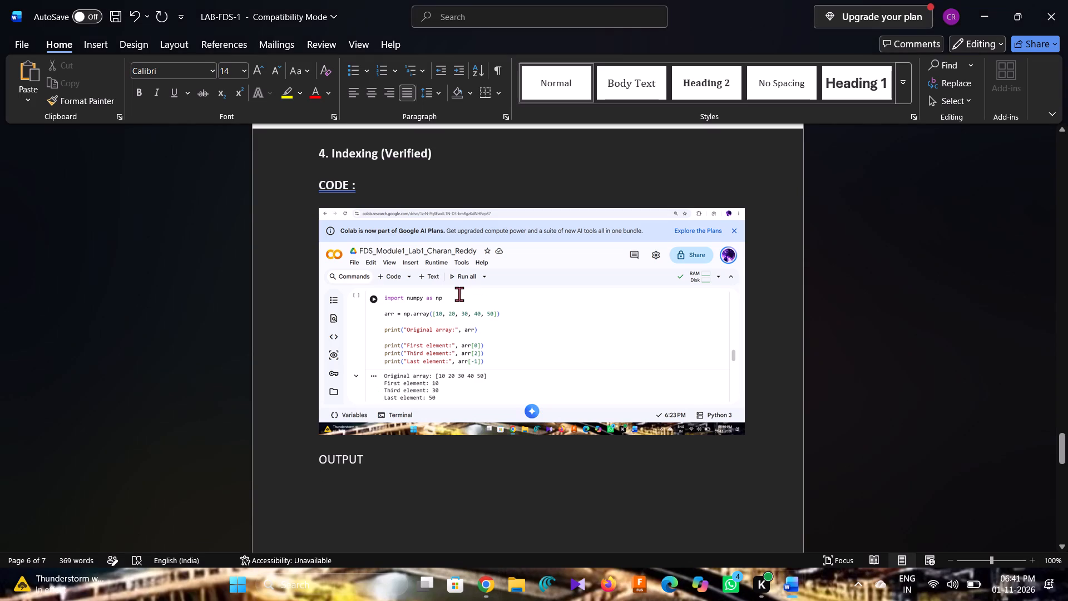
{"action": "key", "text": "ctrl+v"}
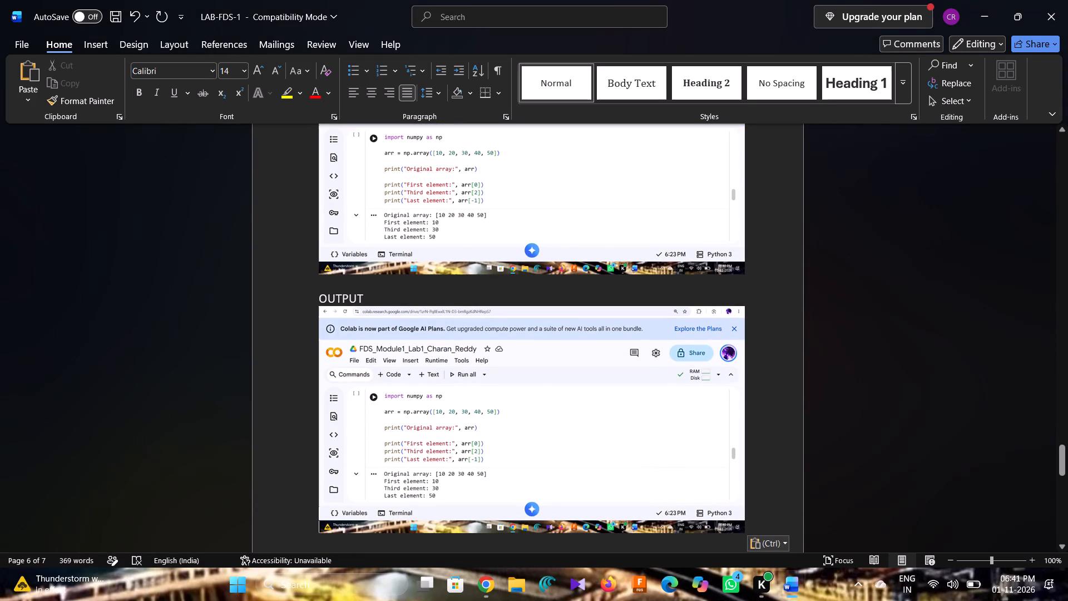
{"action": "left_click", "coordinate": [764, 513]}
{"action": "key", "text": "Return"}
{"action": "key", "text": "Return"}
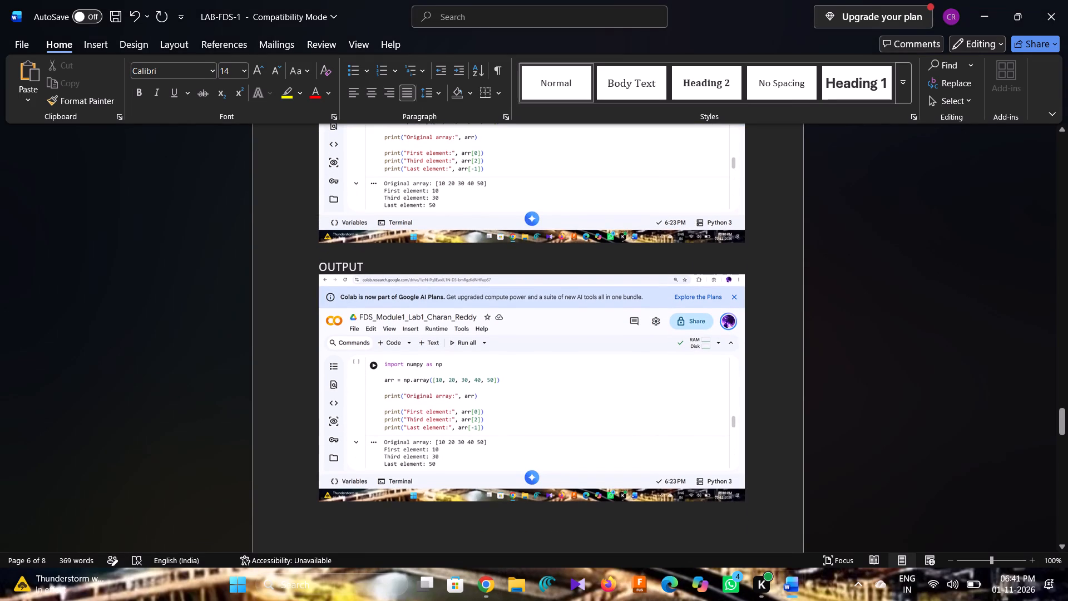
{"action": "scroll", "coordinate": [764, 513], "scroll_direction": "down", "scroll_amount": 1}
{"action": "key", "text": "Return"}
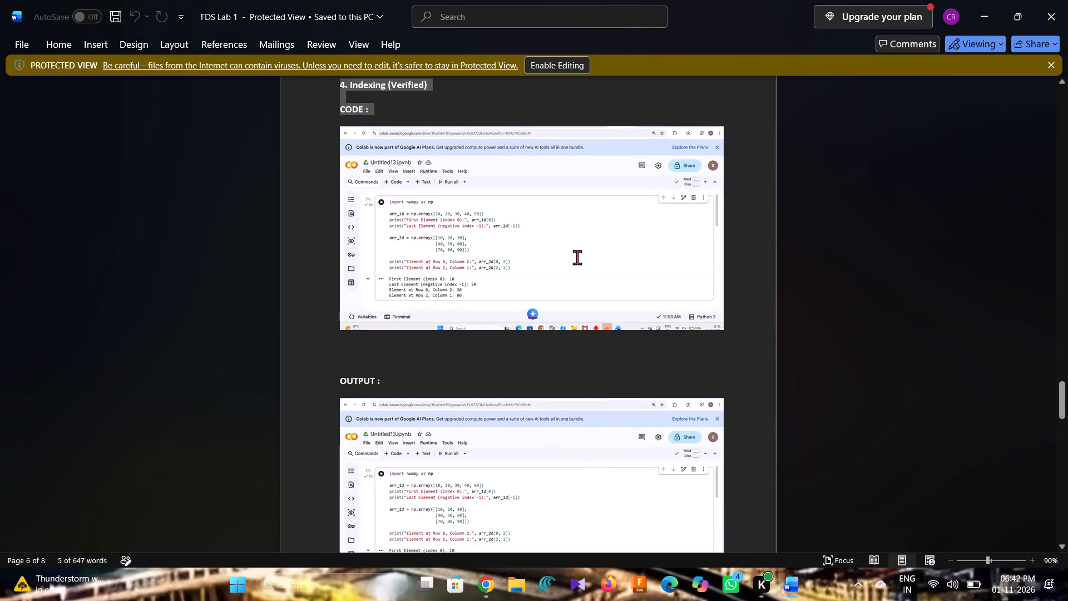
{"action": "scroll", "coordinate": [577, 257], "scroll_direction": "down", "scroll_amount": 2}
{"action": "scroll", "coordinate": [530, 339], "scroll_direction": "up", "scroll_amount": 8}
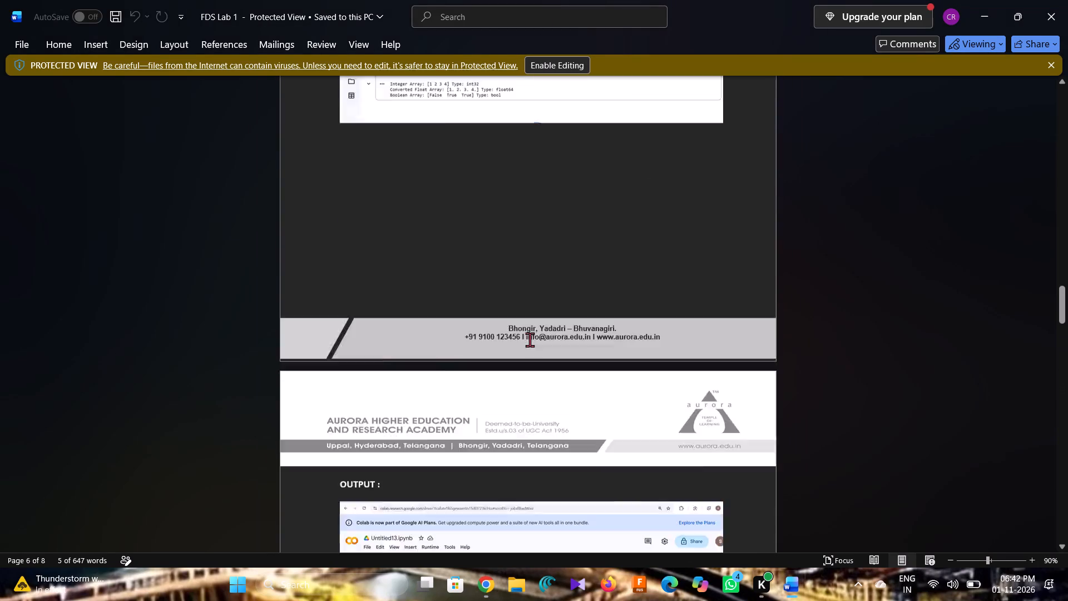
{"action": "scroll", "coordinate": [530, 339], "scroll_direction": "up", "scroll_amount": 10}
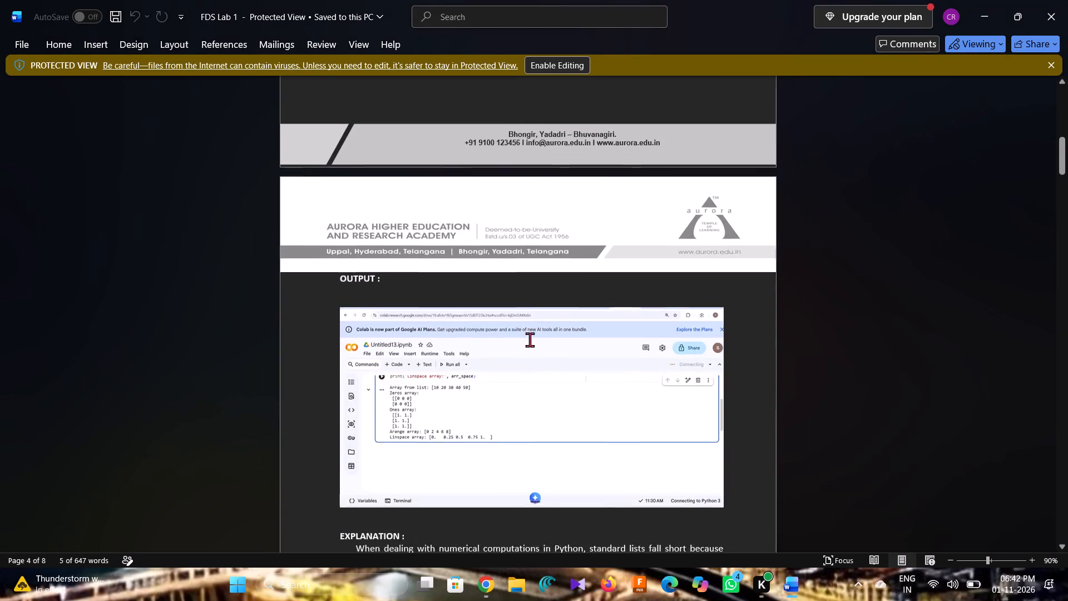
{"action": "scroll", "coordinate": [530, 339], "scroll_direction": "up", "scroll_amount": 16}
{"action": "scroll", "coordinate": [530, 339], "scroll_direction": "down", "scroll_amount": 14}
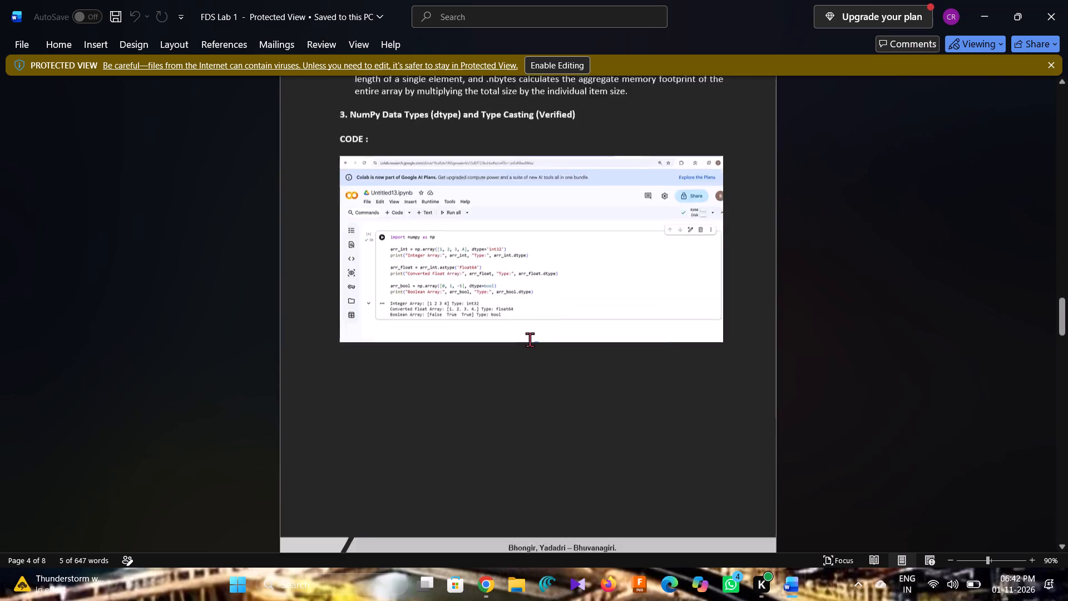
{"action": "scroll", "coordinate": [530, 339], "scroll_direction": "down", "scroll_amount": 5}
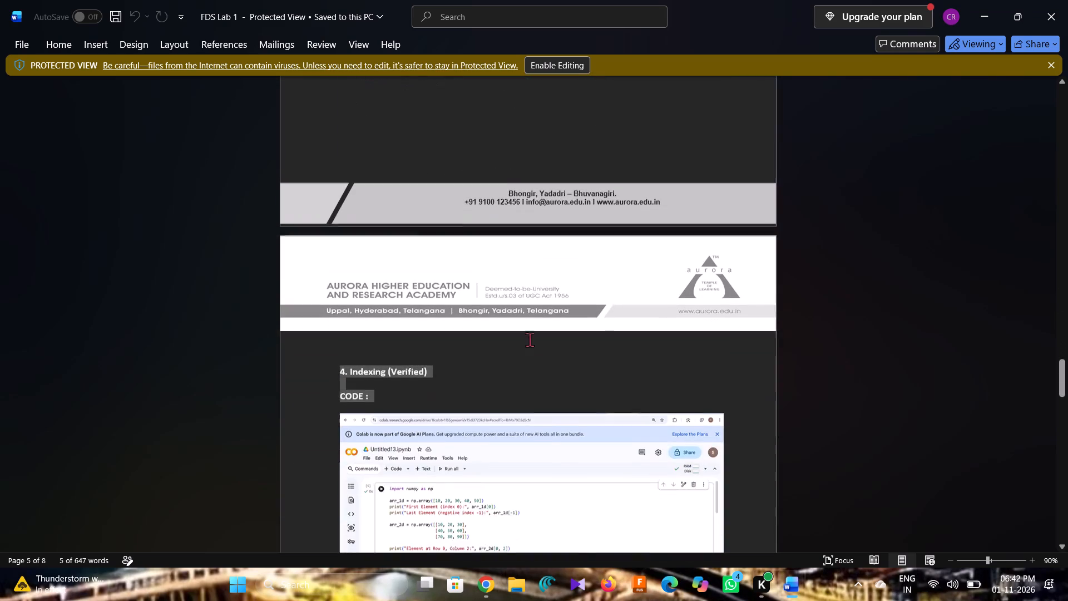
{"action": "scroll", "coordinate": [530, 339], "scroll_direction": "down", "scroll_amount": 8}
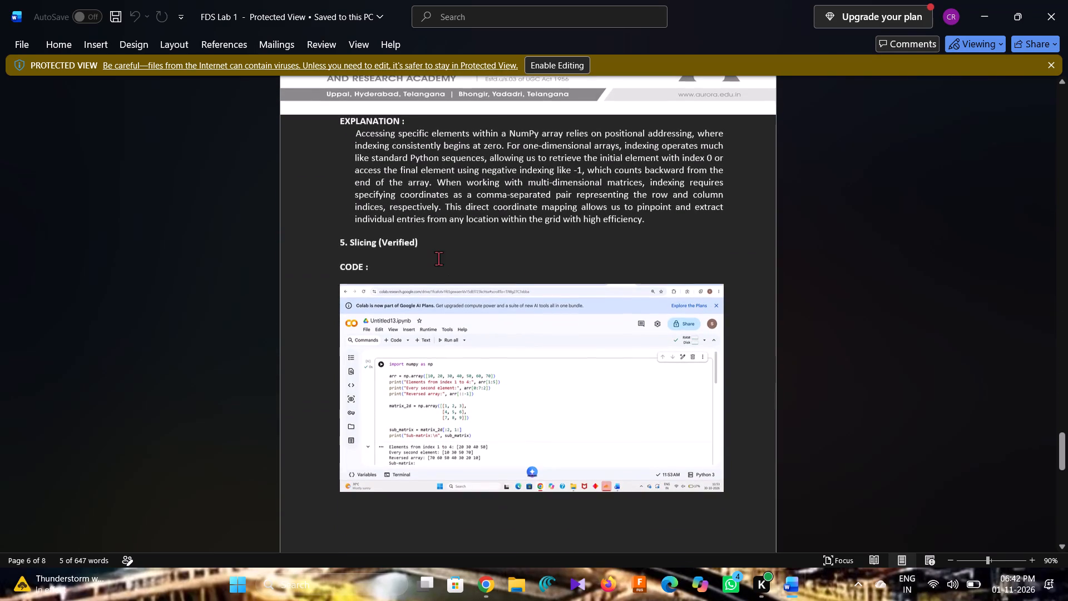
{"action": "left_click", "coordinate": [666, 216]}
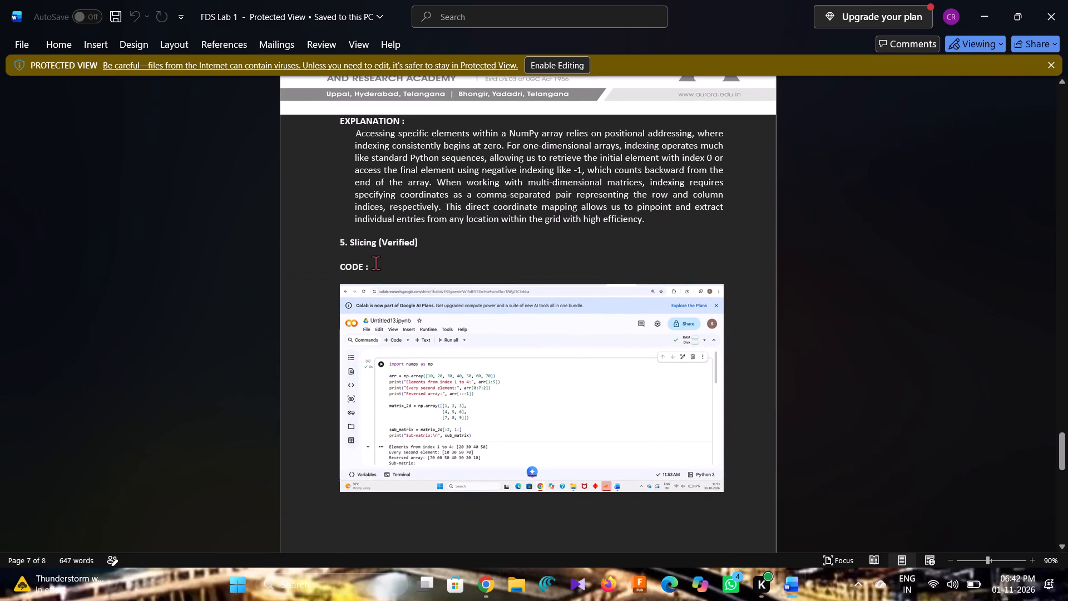
{"action": "left_click_drag", "start_coordinate": [375, 263], "coordinate": [332, 237]}
{"action": "key", "text": "ctrl+c"}
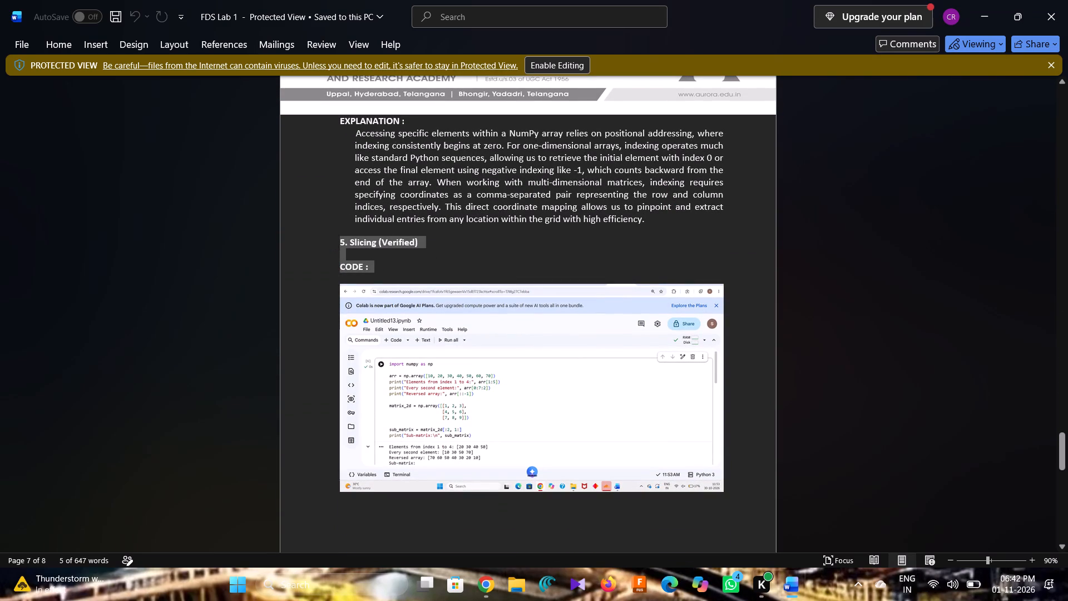
{"action": "key", "text": "alt+Tab"}
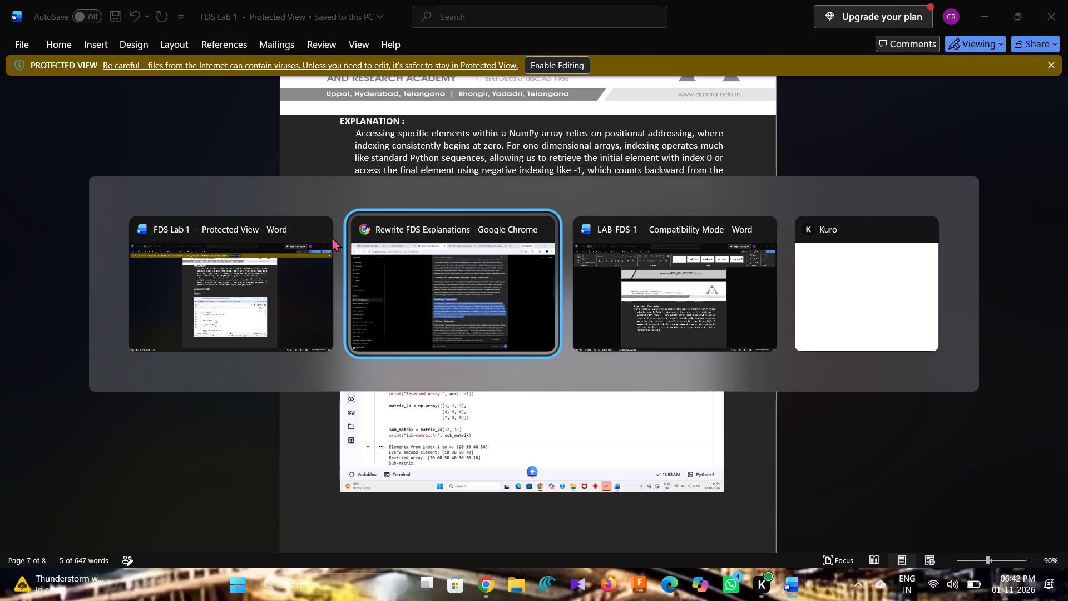
{"action": "key", "text": "alt+Tab"}
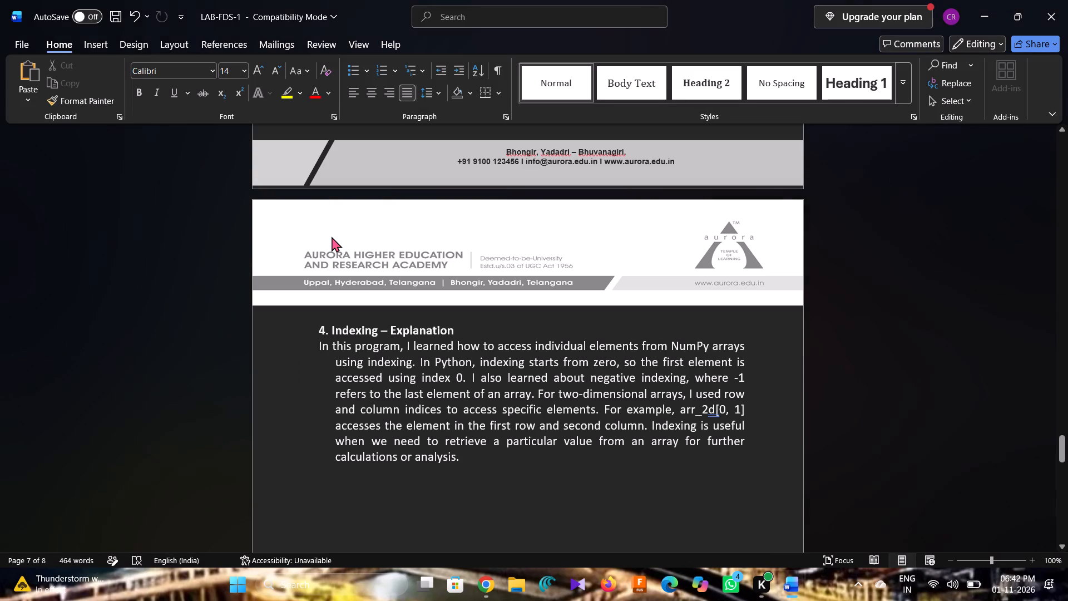
{"action": "key", "text": "ctrl+v"}
Review the LAB-FDS-1 report back to section 1 and forward again to section 5, checking each section's screenshots and explanations.
{"action": "scroll", "coordinate": [332, 237], "scroll_direction": "up", "scroll_amount": 1}
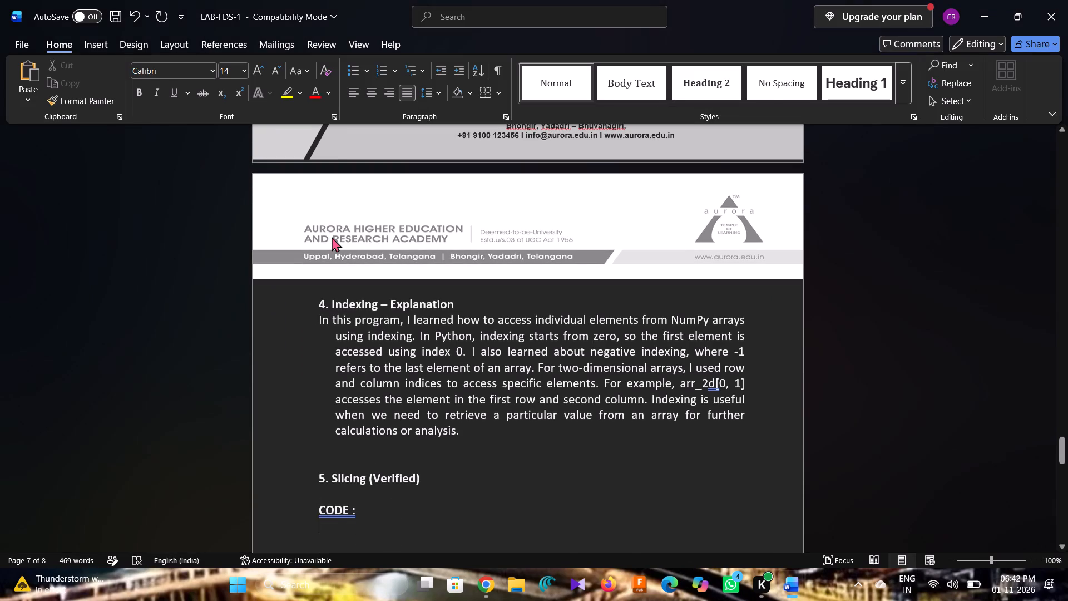
{"action": "scroll", "coordinate": [332, 237], "scroll_direction": "up", "scroll_amount": 4}
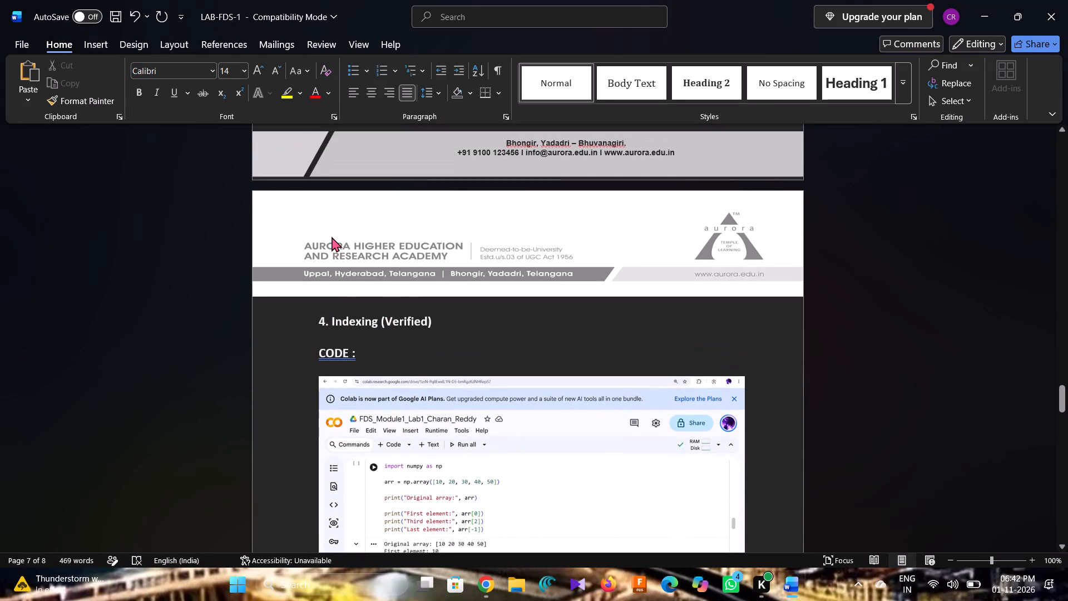
{"action": "scroll", "coordinate": [332, 237], "scroll_direction": "up", "scroll_amount": 1}
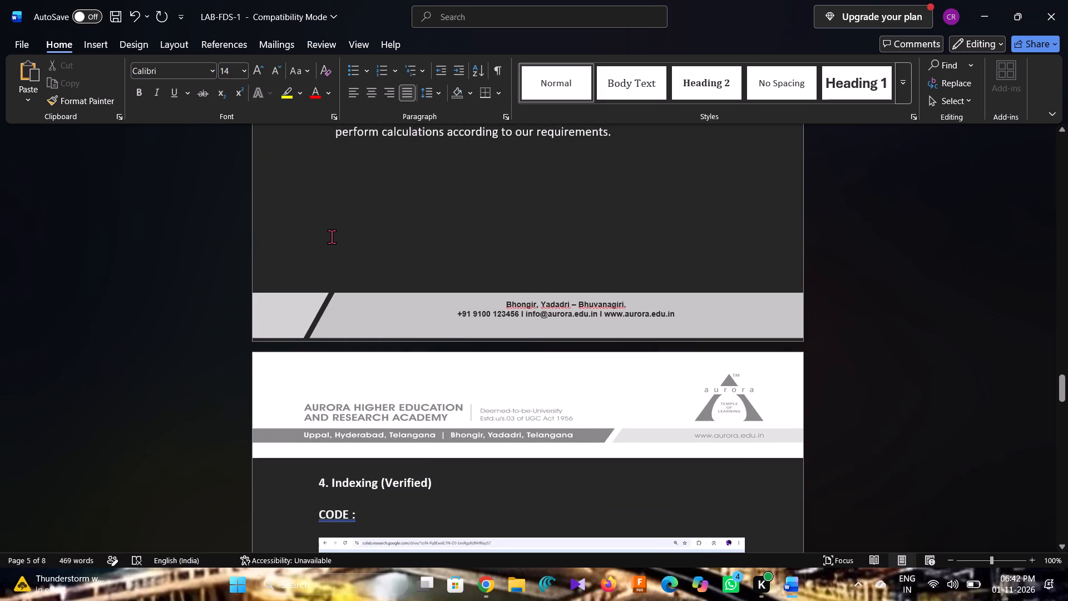
{"action": "scroll", "coordinate": [332, 237], "scroll_direction": "up", "scroll_amount": 8}
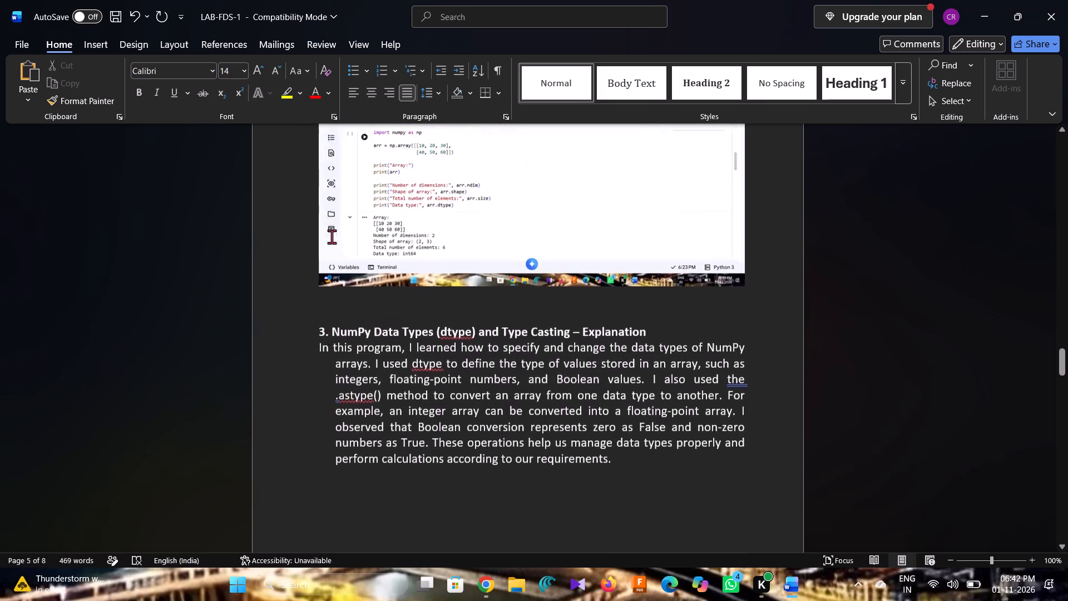
{"action": "scroll", "coordinate": [332, 237], "scroll_direction": "up", "scroll_amount": 10}
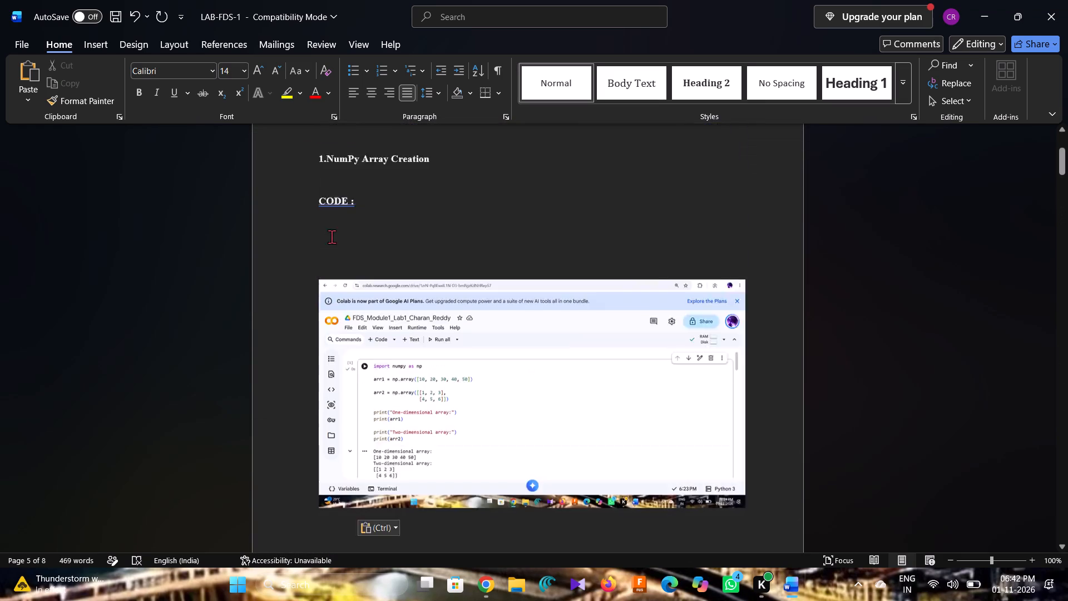
{"action": "scroll", "coordinate": [332, 237], "scroll_direction": "up", "scroll_amount": 3}
{"action": "scroll", "coordinate": [401, 382], "scroll_direction": "down", "scroll_amount": 4}
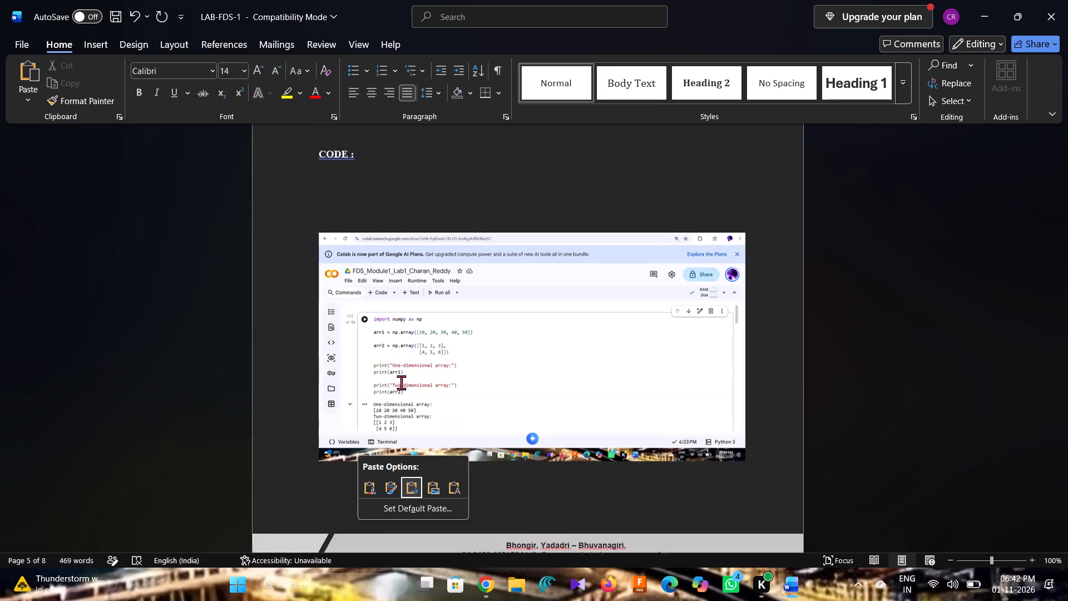
{"action": "scroll", "coordinate": [401, 382], "scroll_direction": "down", "scroll_amount": 8}
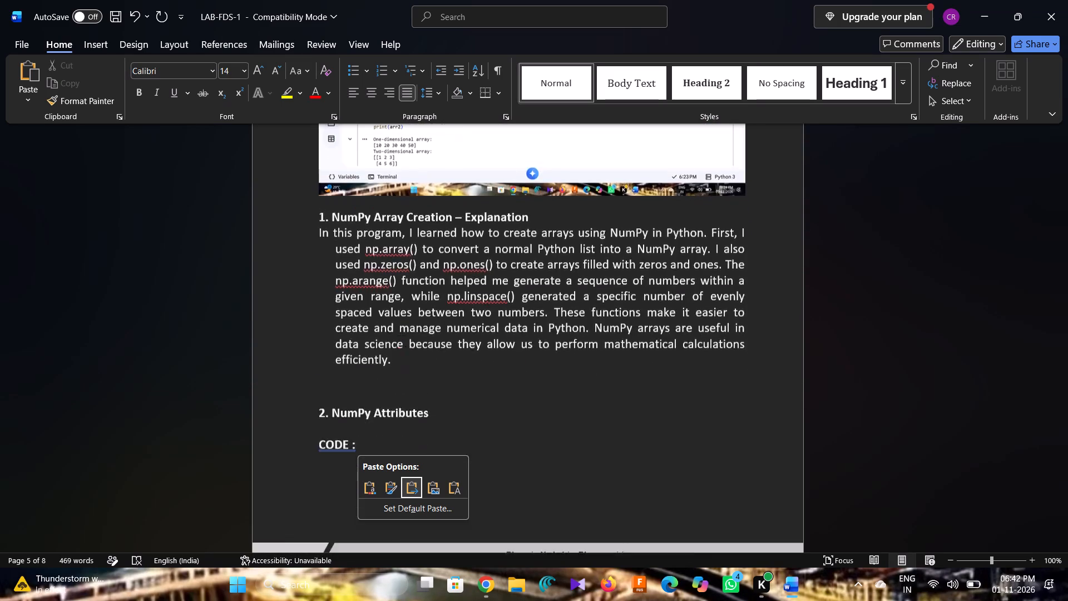
{"action": "scroll", "coordinate": [401, 382], "scroll_direction": "down", "scroll_amount": 5}
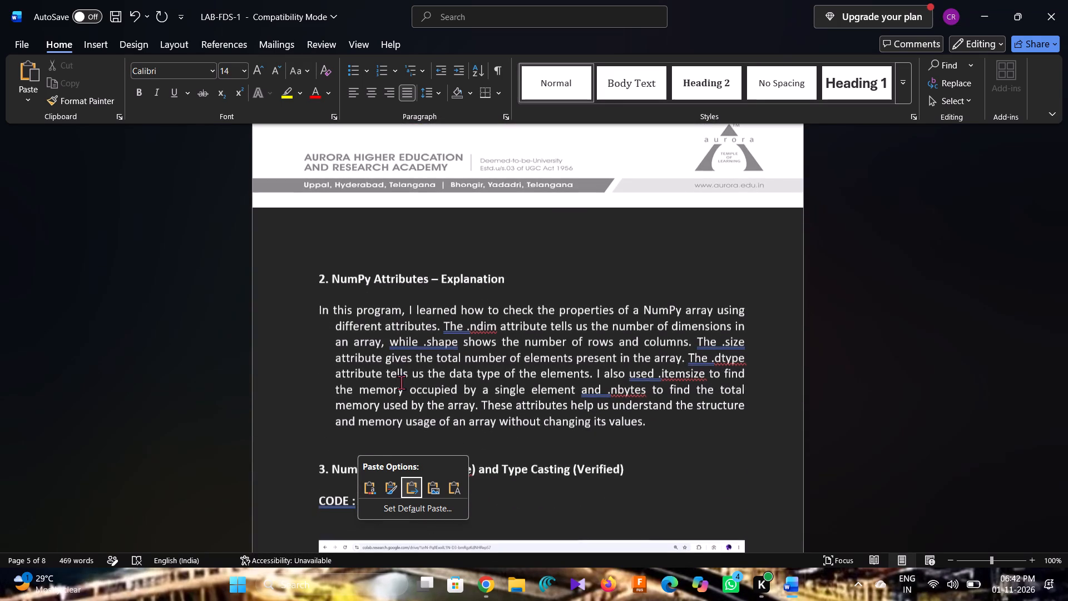
{"action": "scroll", "coordinate": [401, 382], "scroll_direction": "down", "scroll_amount": 5}
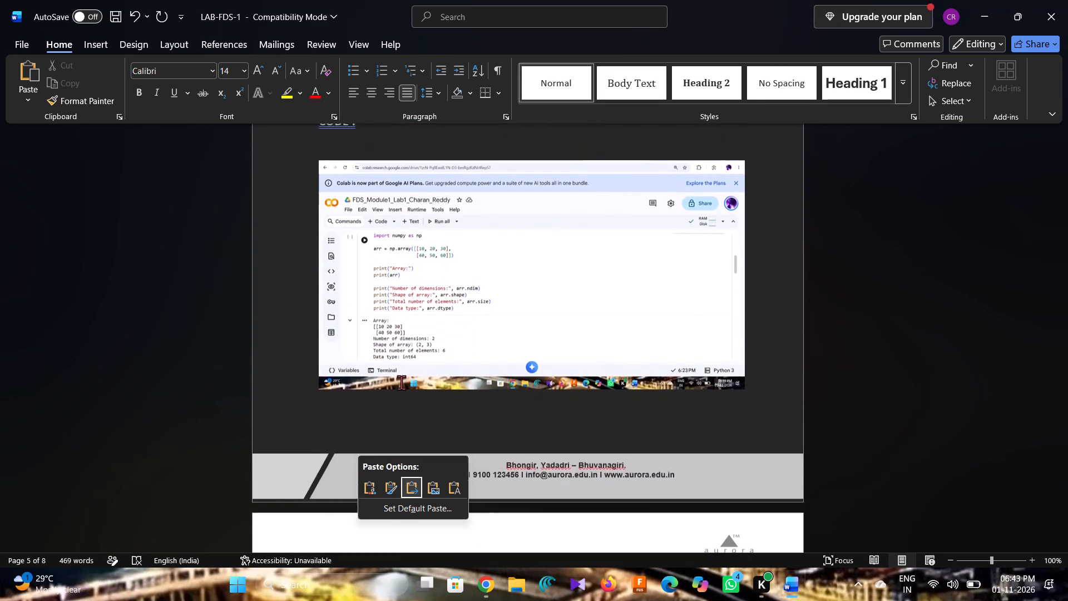
{"action": "scroll", "coordinate": [401, 382], "scroll_direction": "down", "scroll_amount": 6}
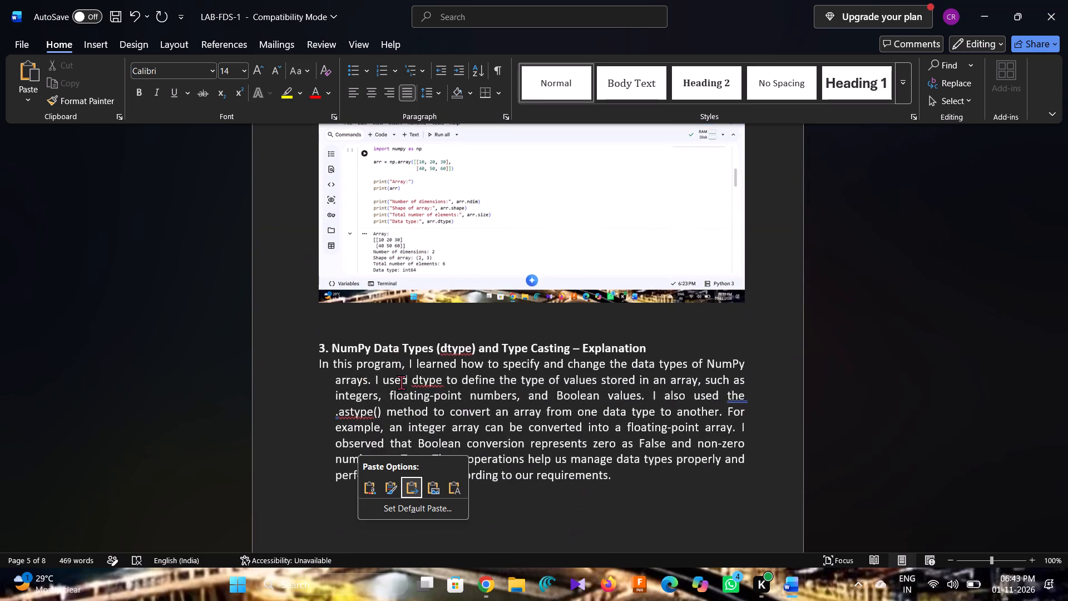
{"action": "scroll", "coordinate": [401, 382], "scroll_direction": "down", "scroll_amount": 4}
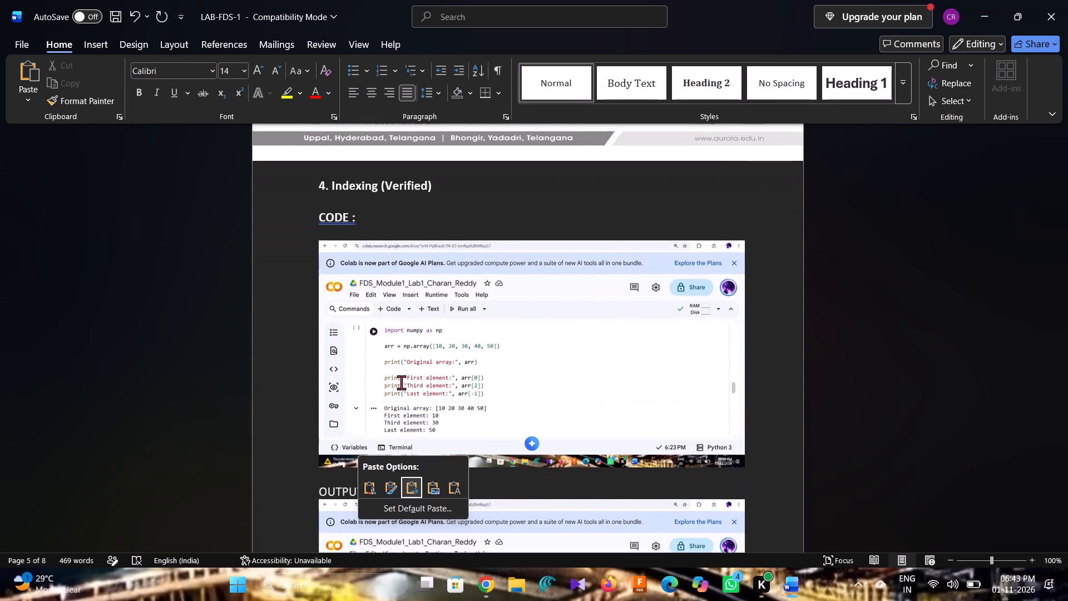
{"action": "scroll", "coordinate": [401, 382], "scroll_direction": "down", "scroll_amount": 1}
{"action": "scroll", "coordinate": [401, 382], "scroll_direction": "up", "scroll_amount": 1}
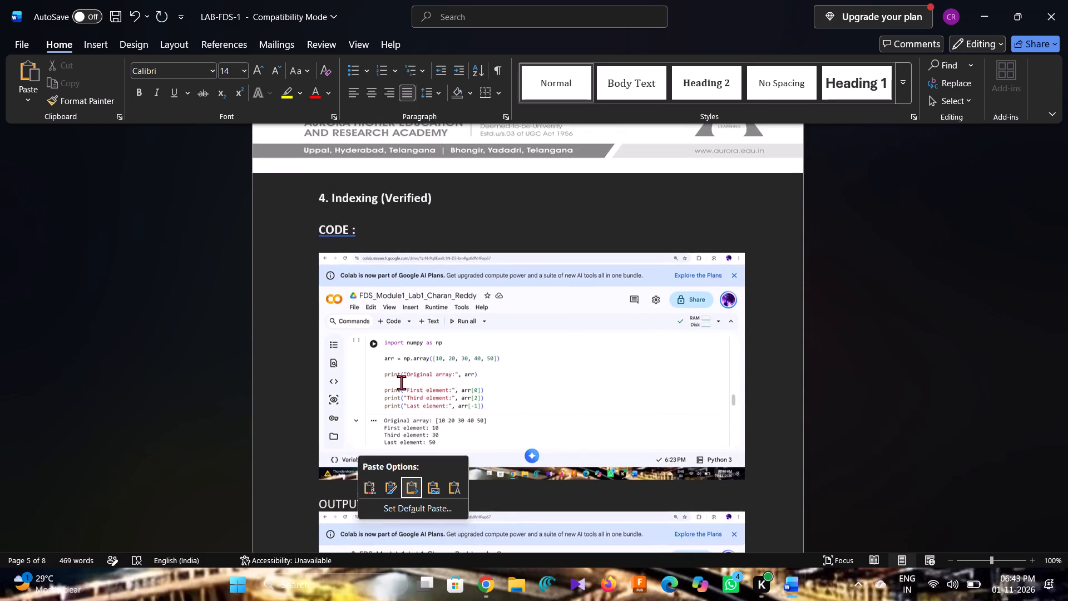
{"action": "scroll", "coordinate": [401, 382], "scroll_direction": "down", "scroll_amount": 7}
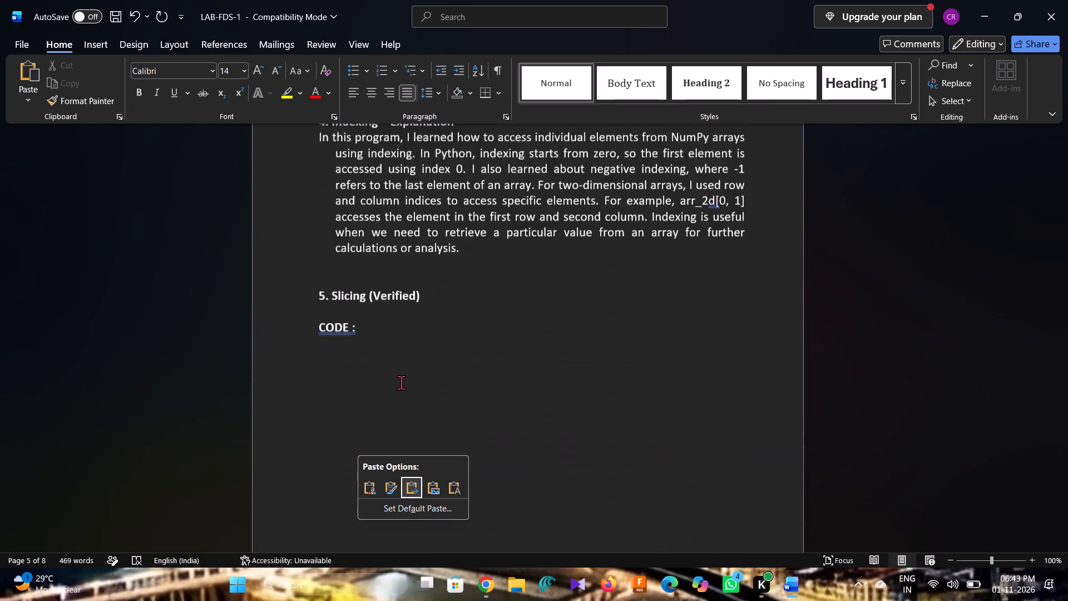
{"action": "scroll", "coordinate": [401, 382], "scroll_direction": "down", "scroll_amount": 1}
Capture a full-screen screenshot of the array slicing cell with its code and output in the FDS_Module1_Lab1 Colab notebook.
{"action": "left_click", "coordinate": [367, 416]}
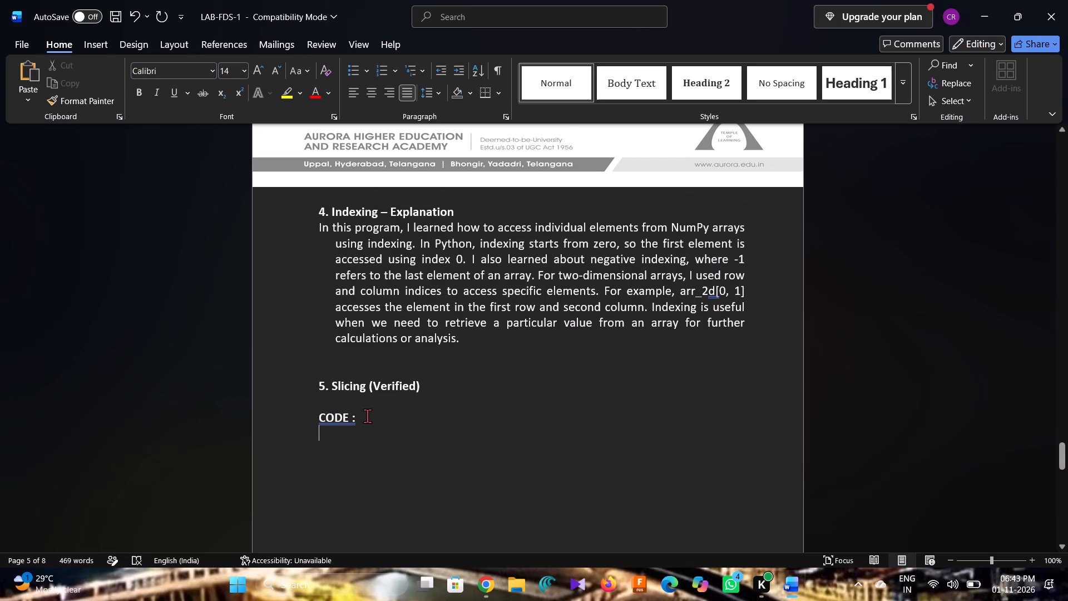
{"action": "key", "text": "alt+Tab"}
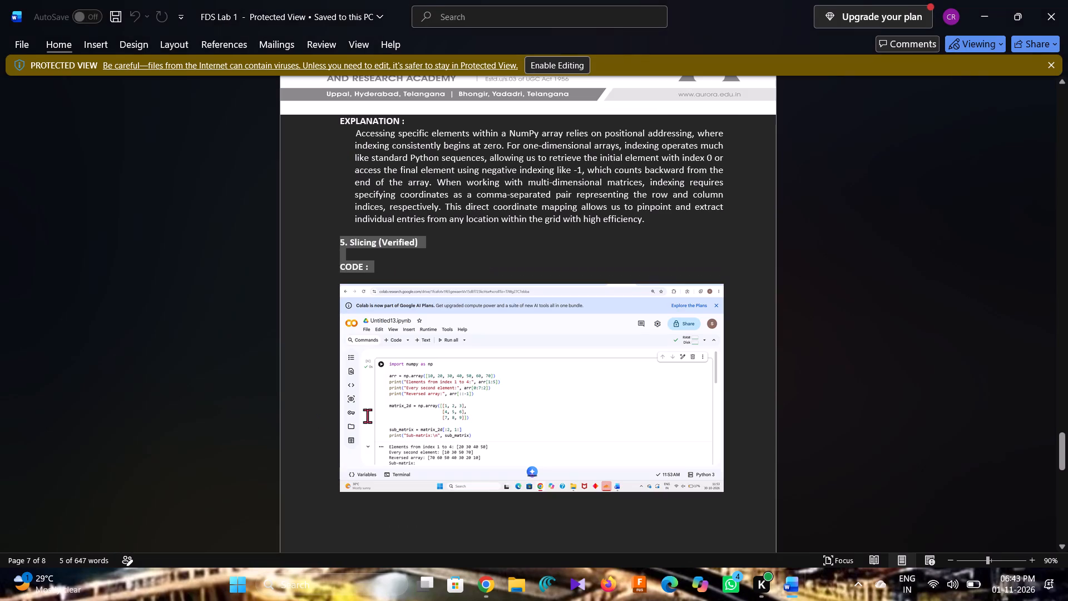
{"action": "key", "text": "alt+Tab"}
{"action": "key", "text": "alt+Tab"}
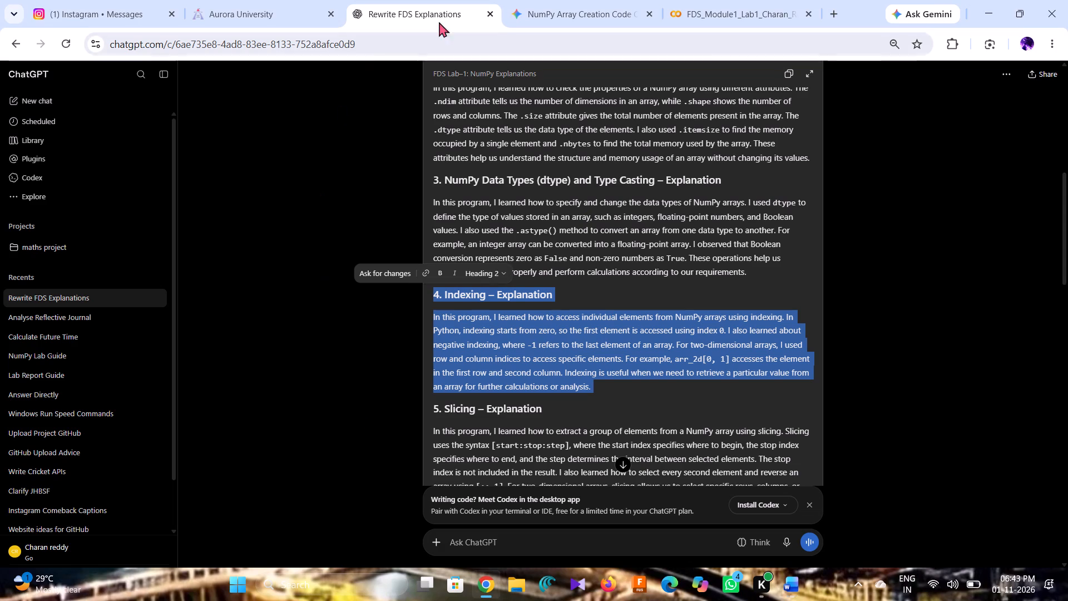
{"action": "left_click", "coordinate": [620, 6]}
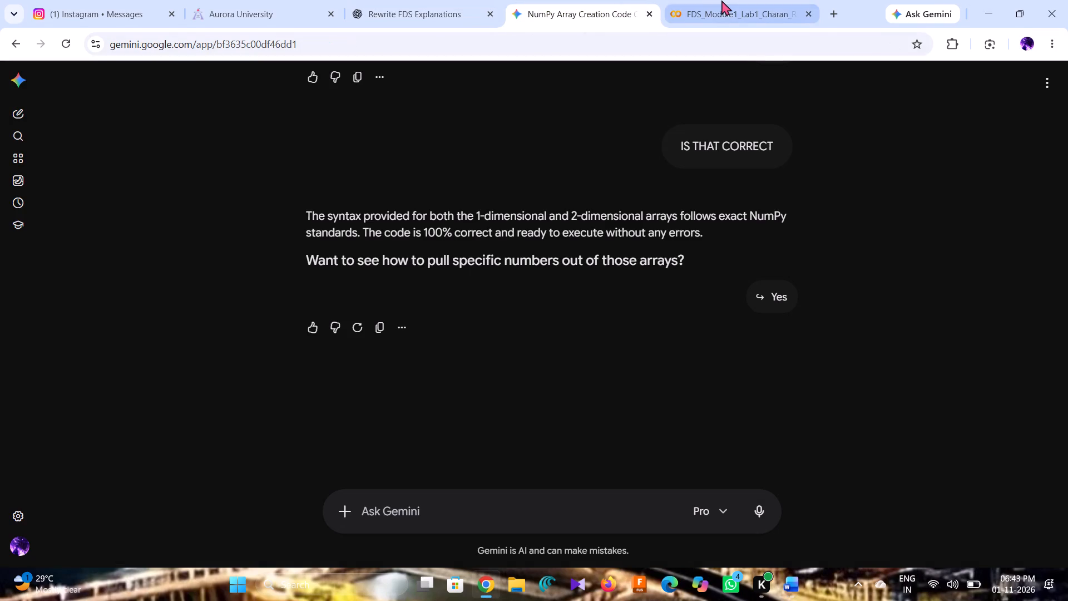
{"action": "left_click", "coordinate": [722, 0]}
{"action": "scroll", "coordinate": [504, 349], "scroll_direction": "down", "scroll_amount": 4}
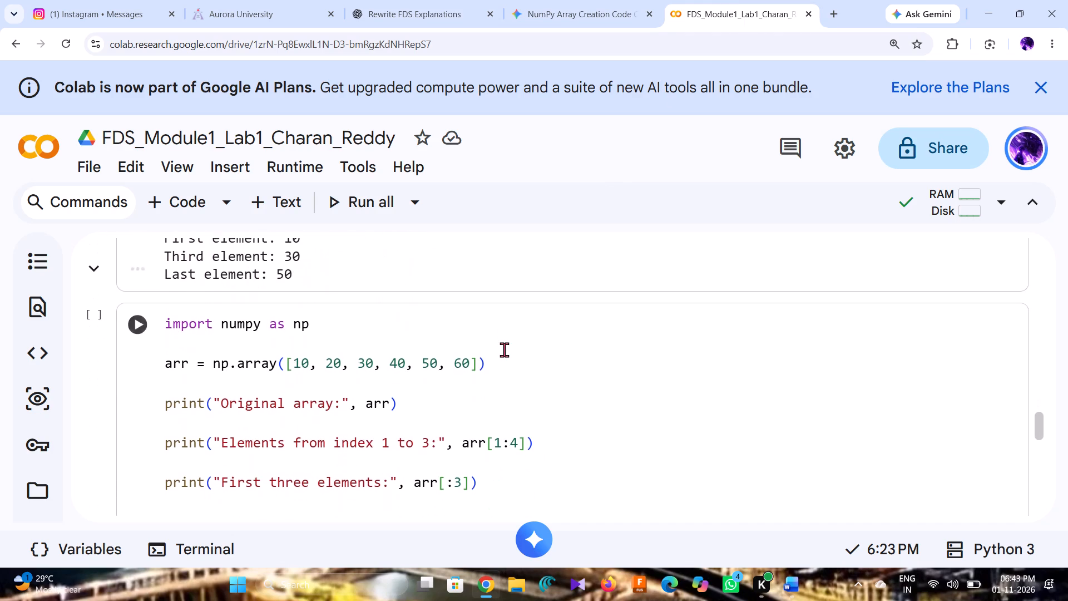
{"action": "scroll", "coordinate": [504, 349], "scroll_direction": "down", "scroll_amount": 1}
{"action": "key", "text": "ctrl+minus"}
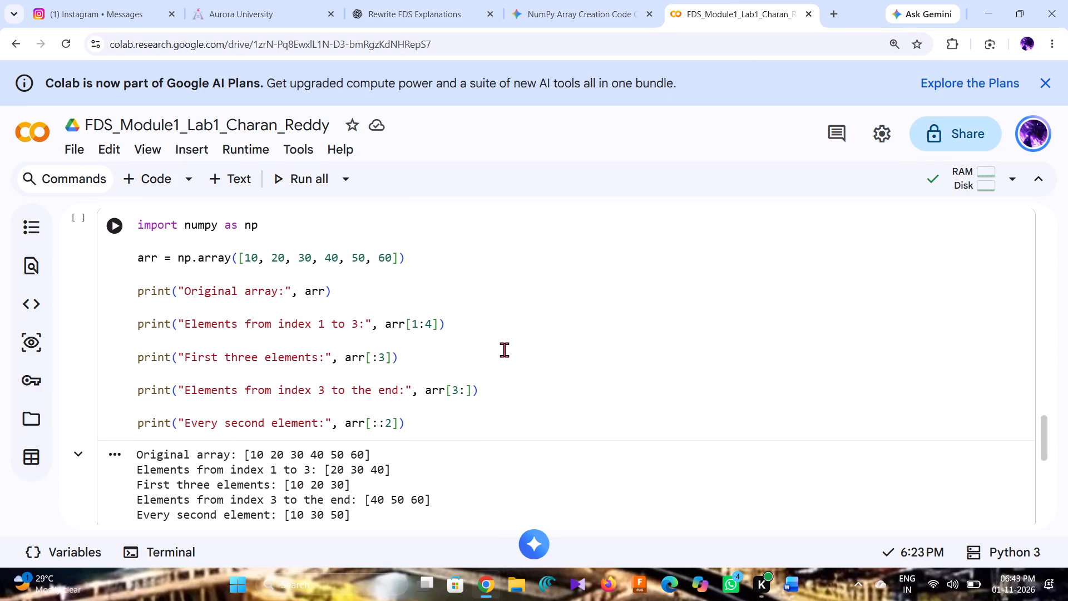
{"action": "key", "text": "Print"}
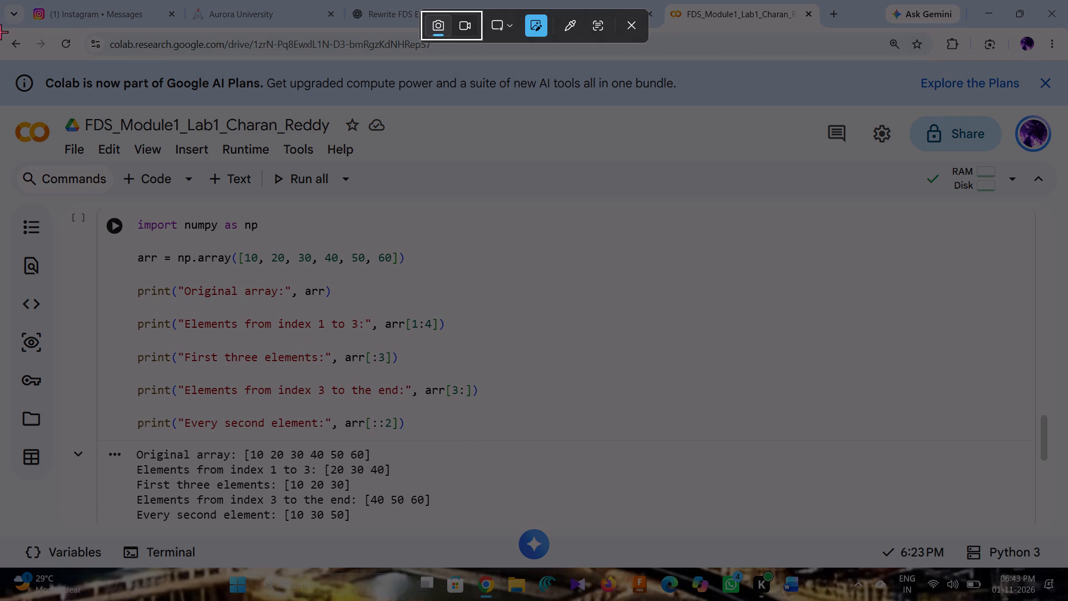
{"action": "left_click_drag", "start_coordinate": [0, 32], "coordinate": [1067, 600]}
{"action": "left_click", "coordinate": [379, 563]}
Paste the slicing screenshot below the section 5 "CODE :" heading in the LAB-FDS-1 Word document.
{"action": "key", "text": "alt+Tab"}
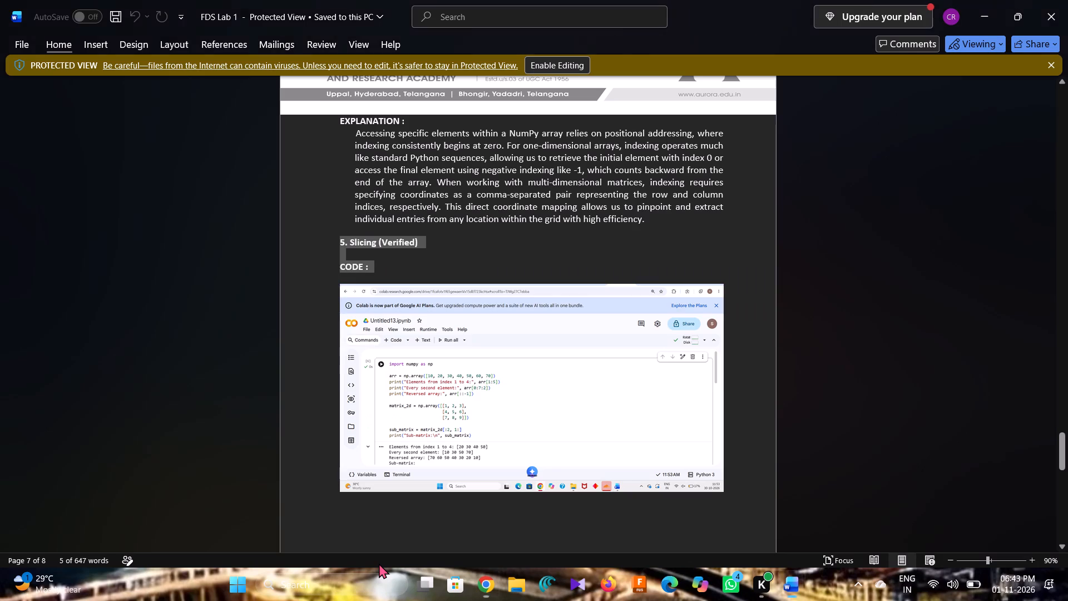
{"action": "key", "text": "alt+Tab"}
{"action": "key", "text": "alt+Tab"}
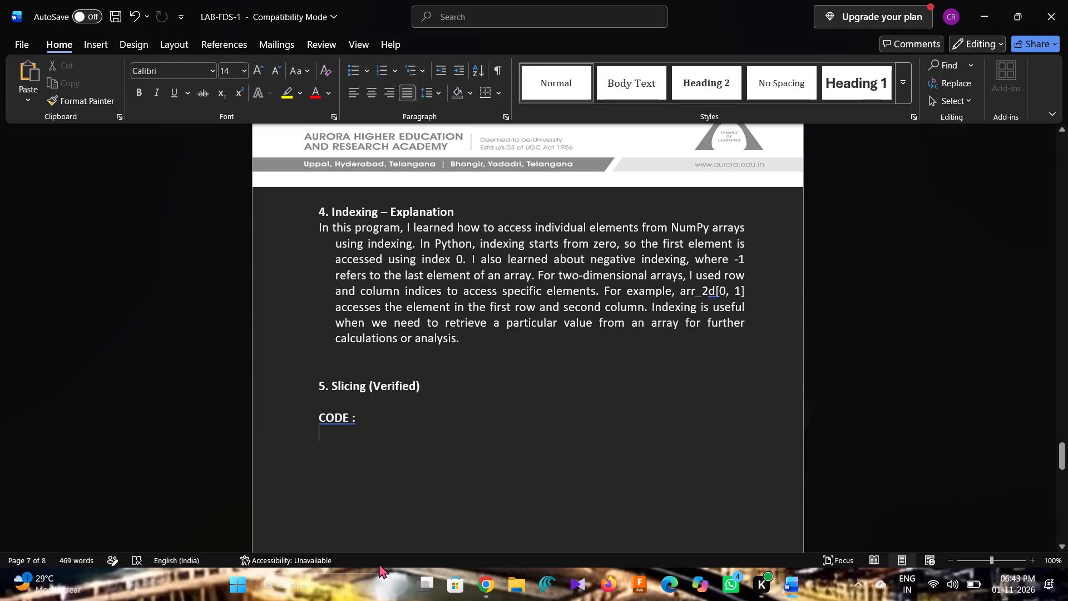
{"action": "key", "text": "ctrl+v"}
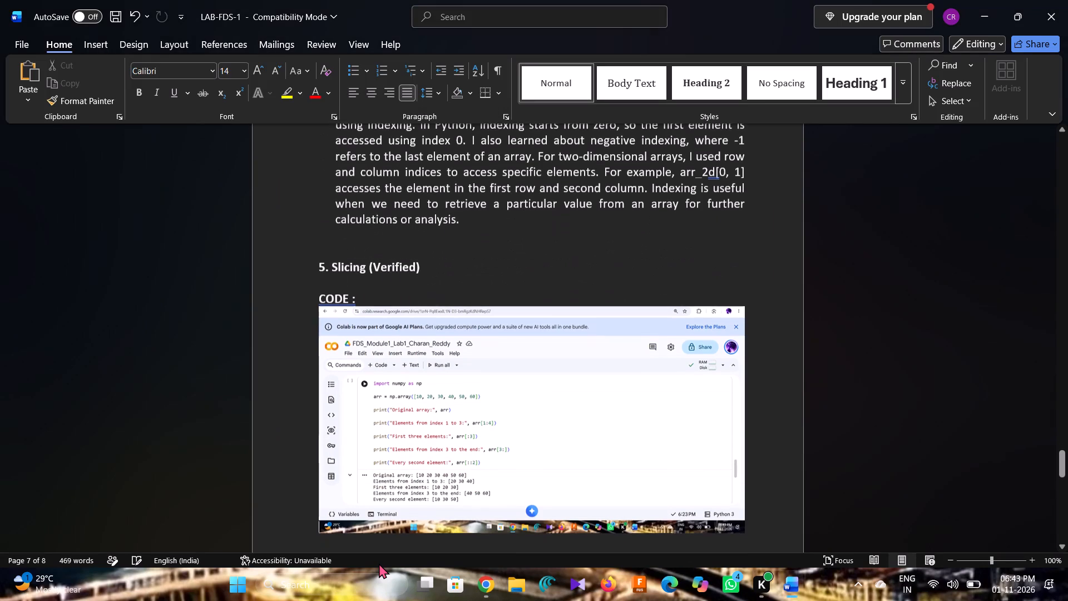
Add an "OUTPUT:" label three line breaks below the code screenshot, paste the same screenshot under it, and add two line breaks.
{"action": "left_click", "coordinate": [759, 523]}
{"action": "key", "text": "Return"}
{"action": "key", "text": "Return"}
{"action": "key", "text": "Return"}
{"action": "type", "text": "OUTPUT"}
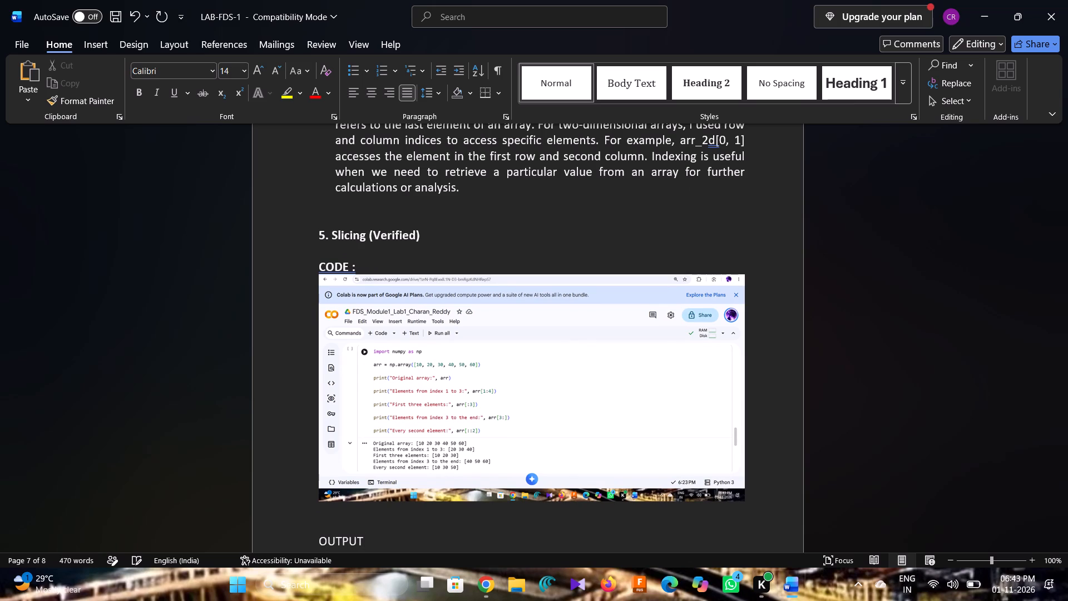
{"action": "key", "text": "shift+colon"}
{"action": "key", "text": "Return"}
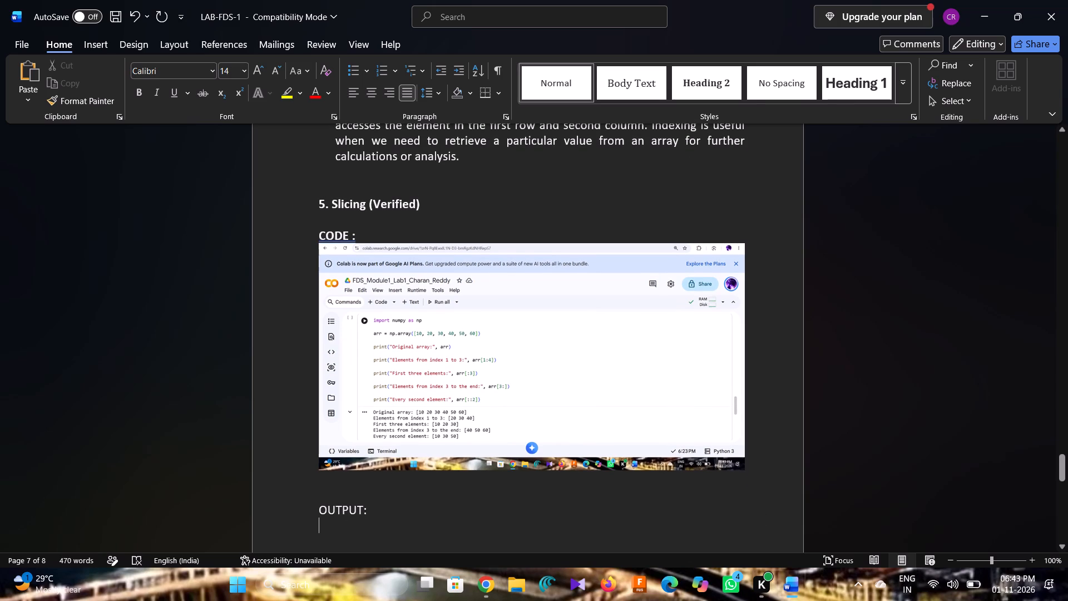
{"action": "key", "text": "ctrl+v"}
{"action": "left_click", "coordinate": [761, 526]}
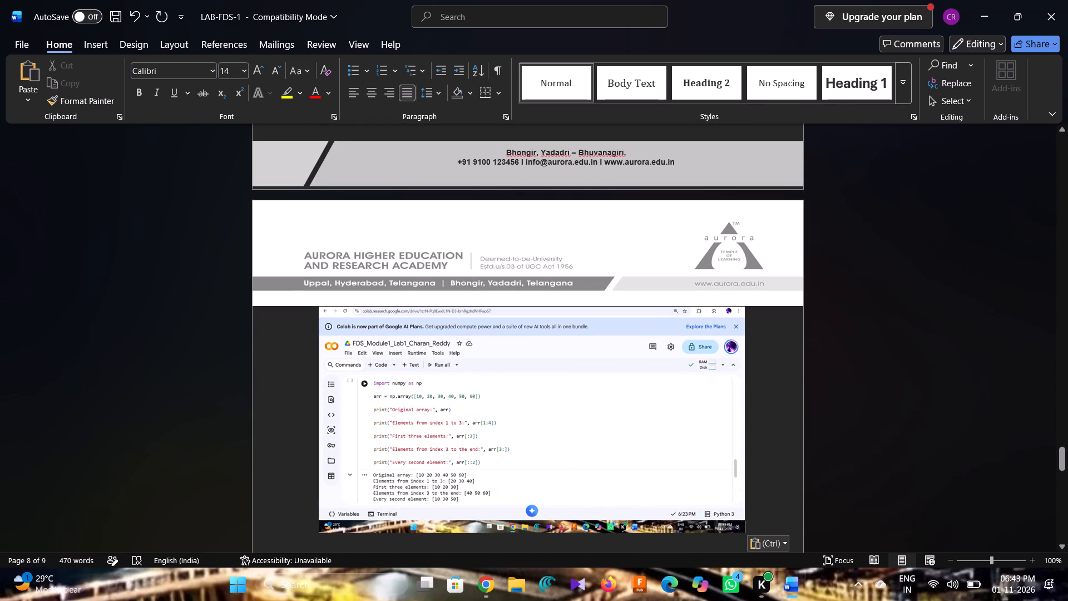
{"action": "key", "text": "Return"}
{"action": "key", "text": "Return"}
{"action": "key", "text": "alt+Tab"}
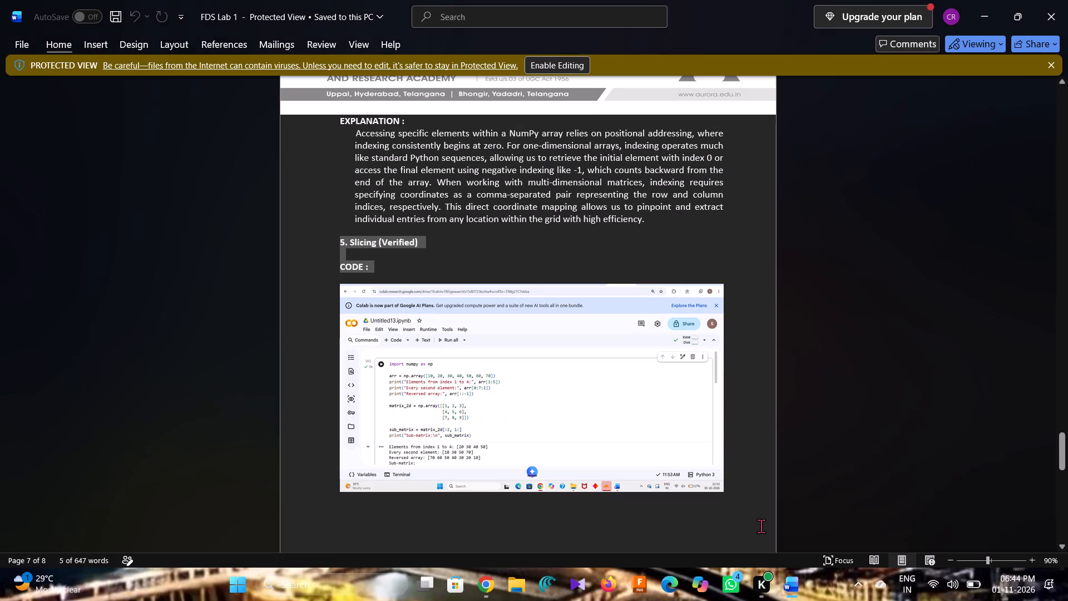
{"action": "scroll", "coordinate": [761, 526], "scroll_direction": "down", "scroll_amount": 7}
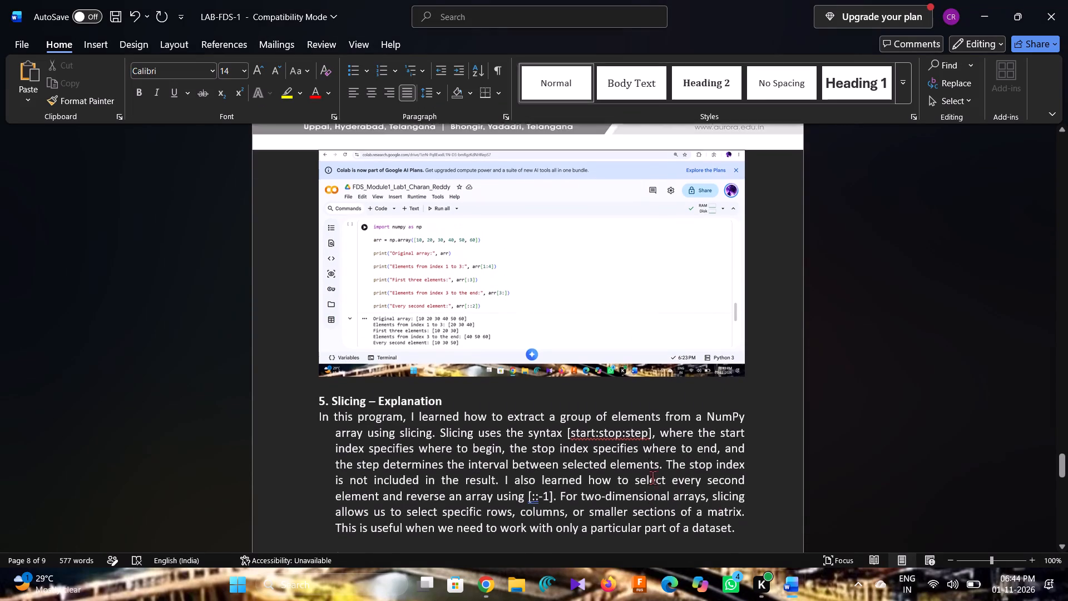
{"action": "scroll", "coordinate": [652, 477], "scroll_direction": "up", "scroll_amount": 3}
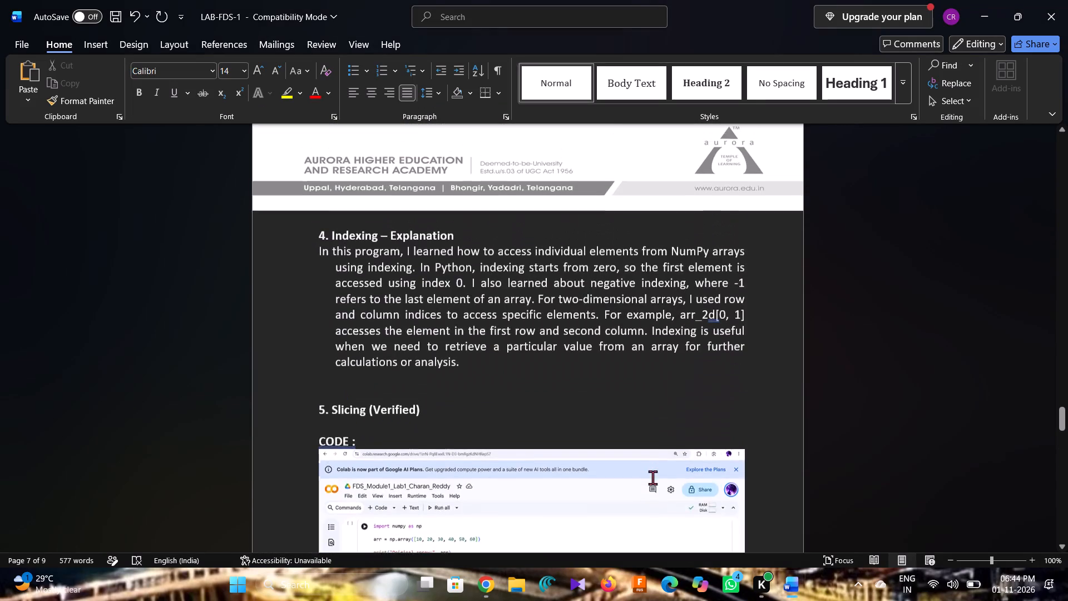
{"action": "scroll", "coordinate": [652, 477], "scroll_direction": "up", "scroll_amount": 1}
{"action": "scroll", "coordinate": [652, 477], "scroll_direction": "down", "scroll_amount": 2}
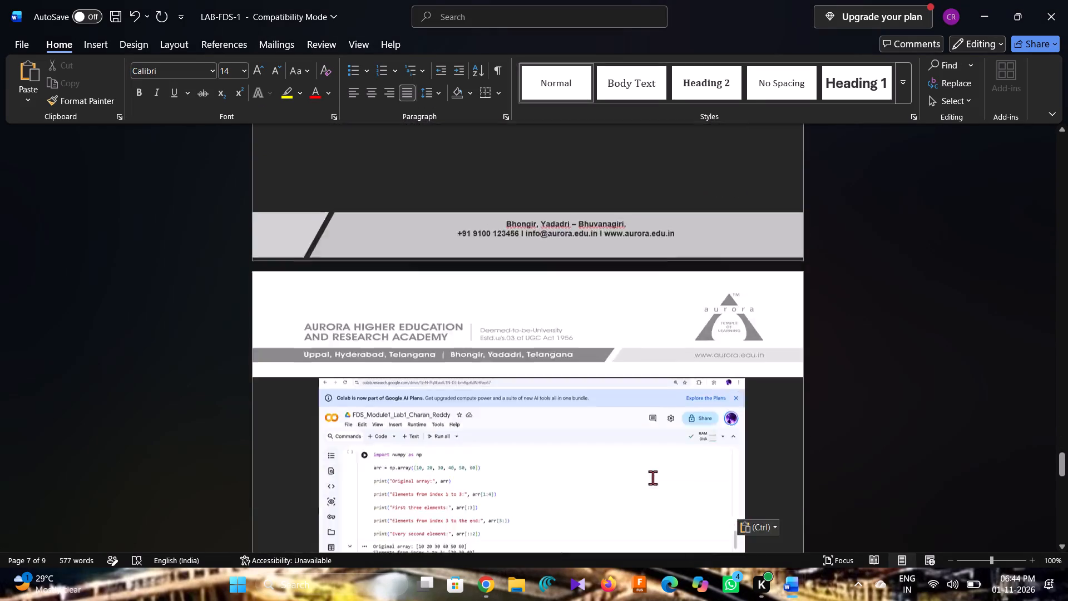
{"action": "scroll", "coordinate": [652, 477], "scroll_direction": "down", "scroll_amount": 1}
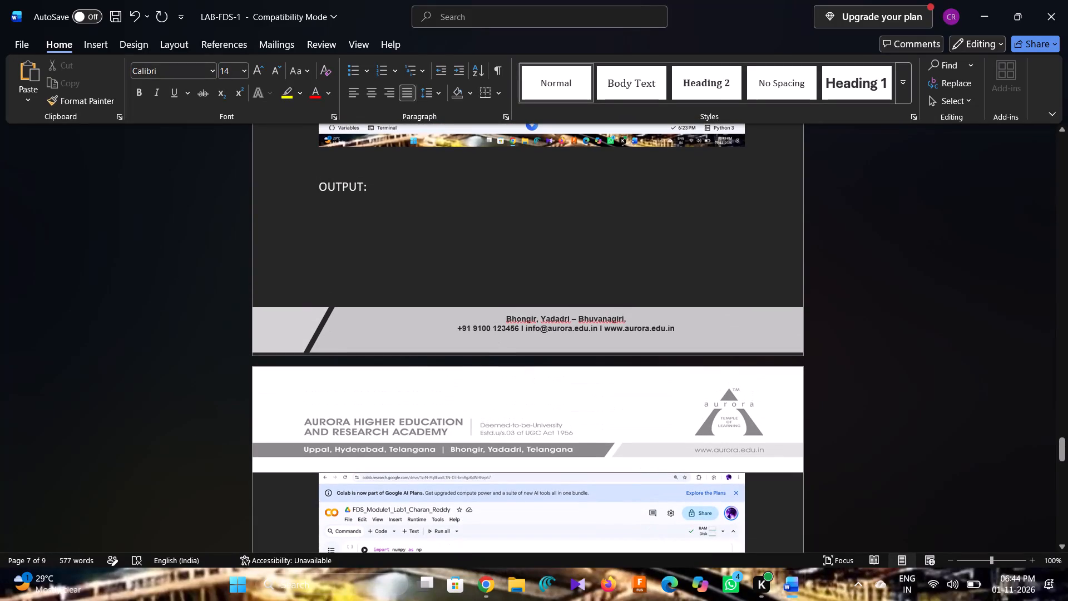
{"action": "left_click", "coordinate": [398, 178]}
{"action": "key", "text": "Return"}
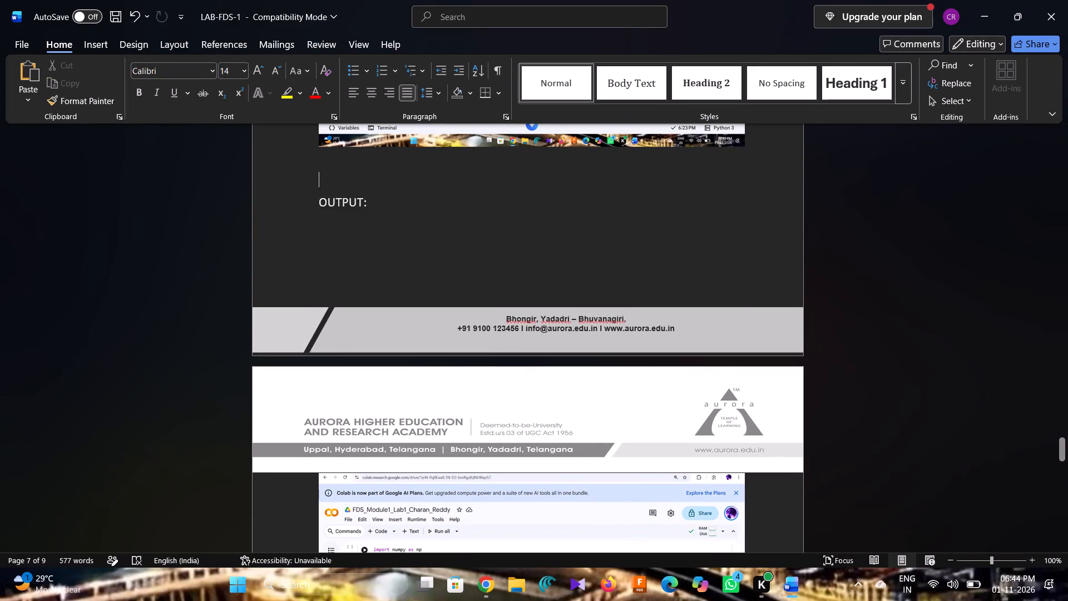
{"action": "key", "text": "Return"}
{"action": "key", "text": "Return"}
{"action": "key", "text": "Return"}
{"action": "key", "text": "Return"}
{"action": "key", "text": "Return"}
{"action": "key", "text": "Return"}
{"action": "key", "text": "Return"}
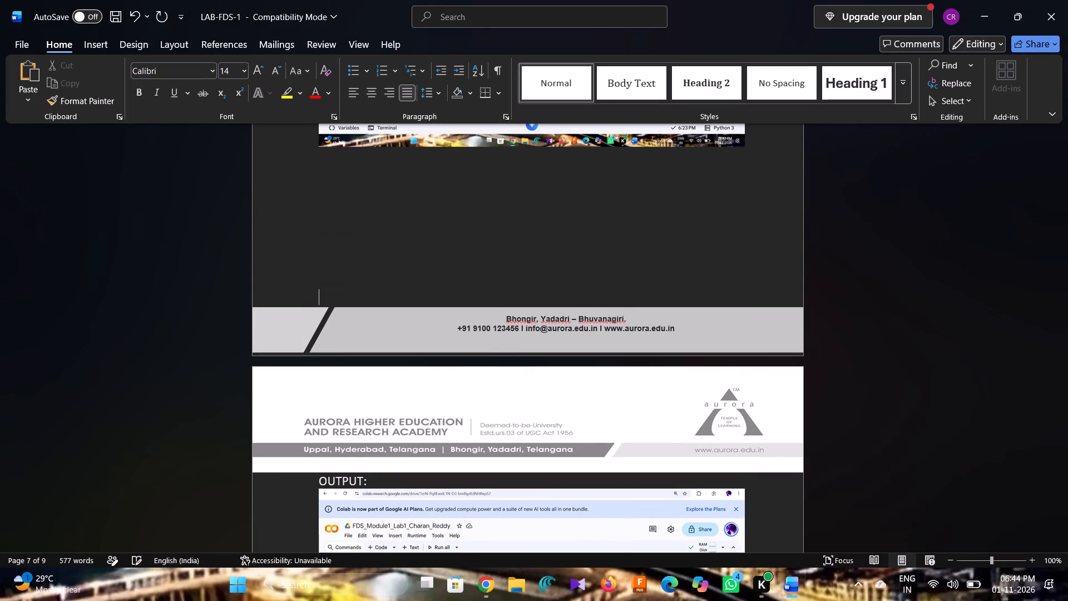
{"action": "key", "text": "Return"}
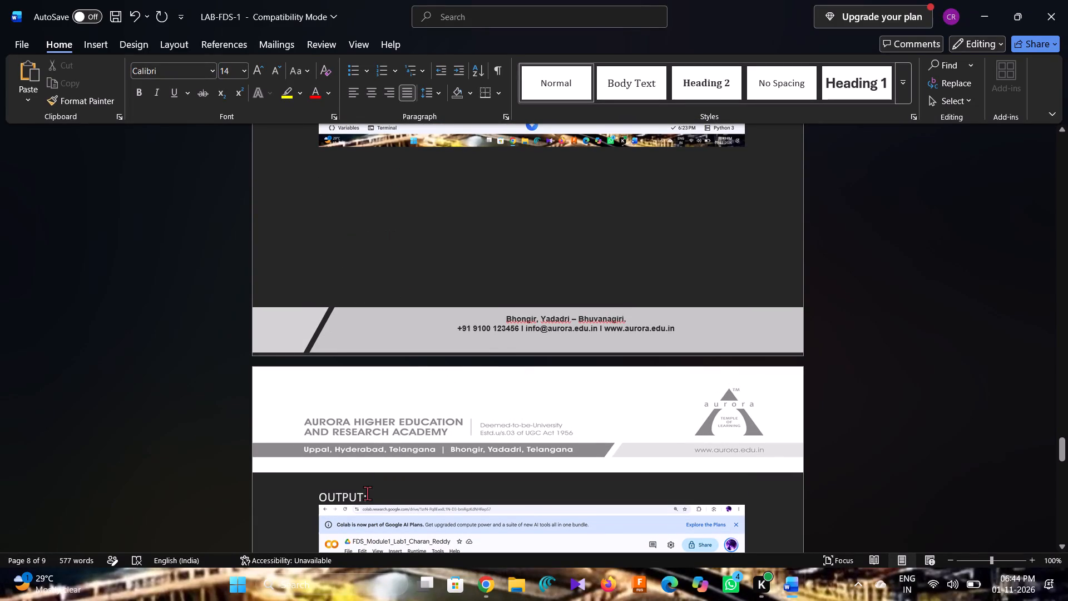
Insert one line break between the section 5 "OUTPUT:" label and its screenshot.
{"action": "left_click", "coordinate": [372, 499]}
{"action": "key", "text": "Return"}
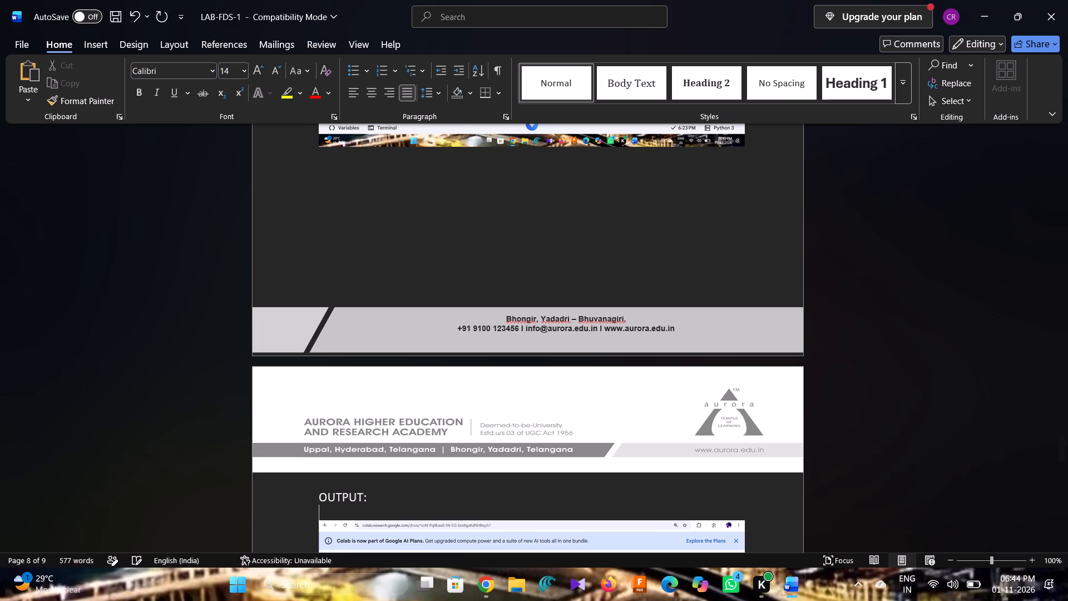
Check how section 5's code screenshot, "OUTPUT:" label and output screenshot are laid out across the pages of LAB-FDS-1.
{"action": "scroll", "coordinate": [372, 499], "scroll_direction": "down", "scroll_amount": 4}
{"action": "scroll", "coordinate": [372, 499], "scroll_direction": "up", "scroll_amount": 2}
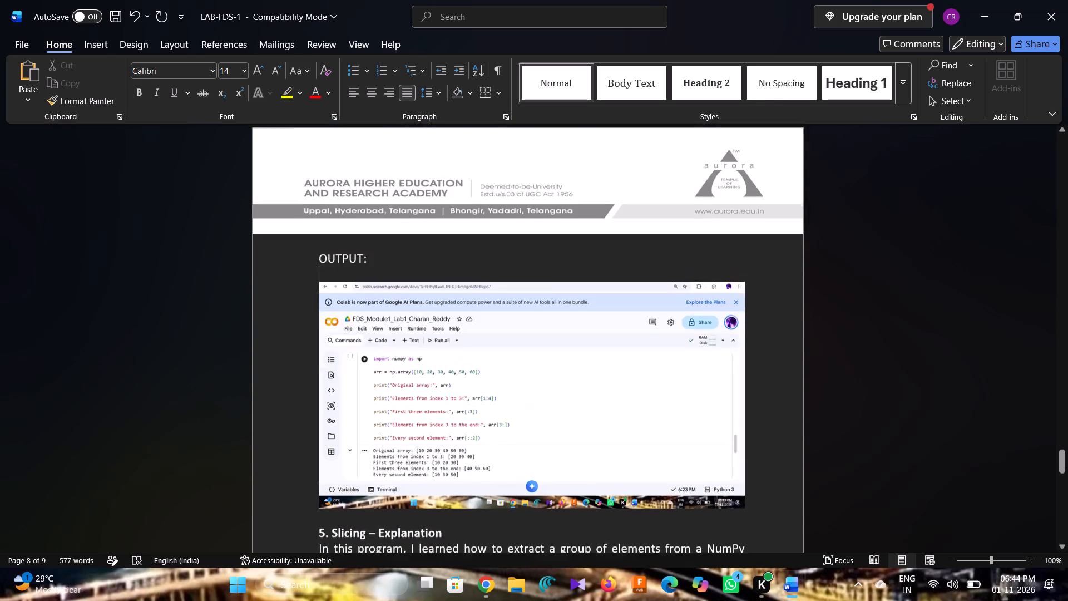
{"action": "scroll", "coordinate": [372, 499], "scroll_direction": "up", "scroll_amount": 3}
{"action": "scroll", "coordinate": [372, 499], "scroll_direction": "right", "scroll_amount": 1}
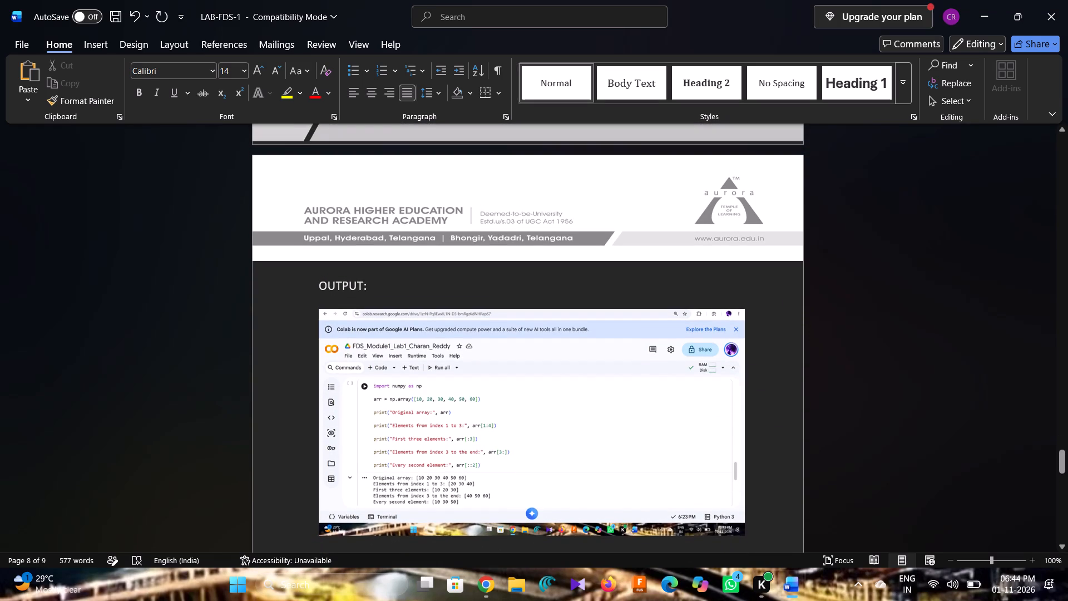
{"action": "scroll", "coordinate": [372, 499], "scroll_direction": "right", "scroll_amount": 1}
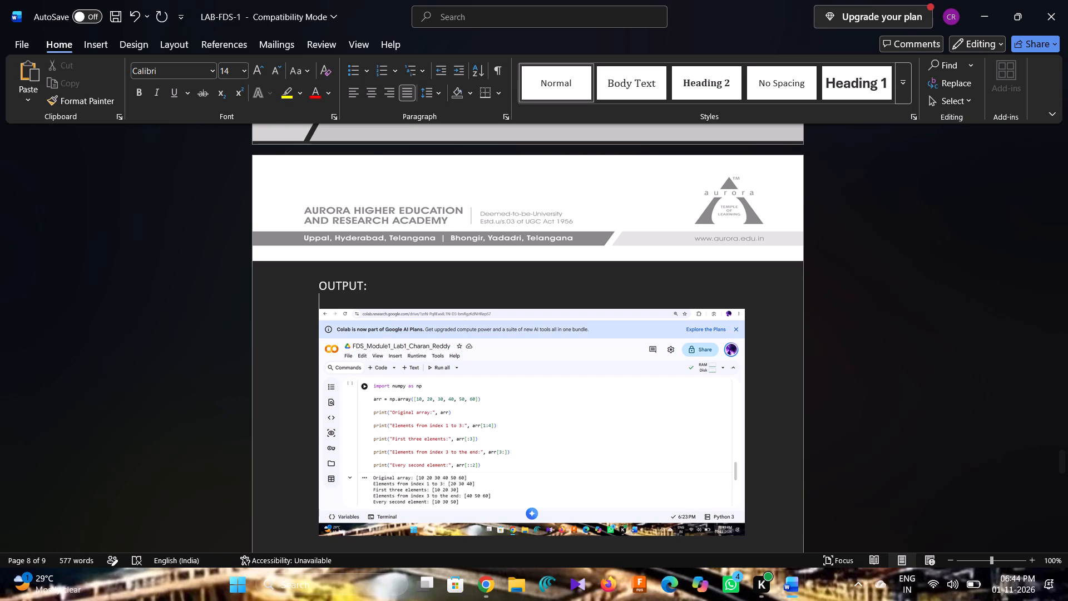
{"action": "scroll", "coordinate": [372, 499], "scroll_direction": "up", "scroll_amount": 1}
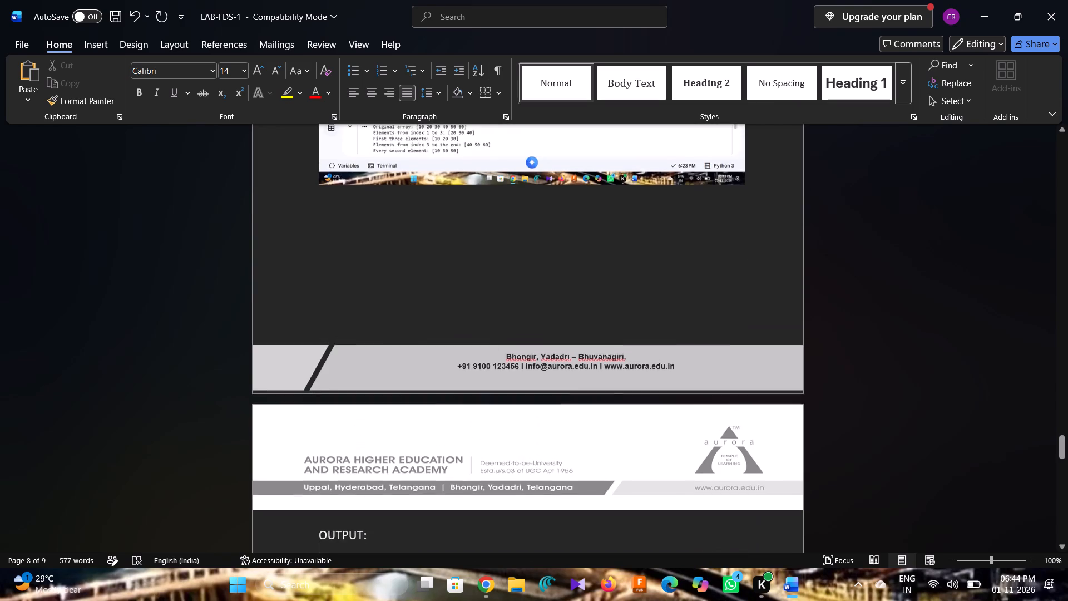
{"action": "scroll", "coordinate": [372, 499], "scroll_direction": "up", "scroll_amount": 2}
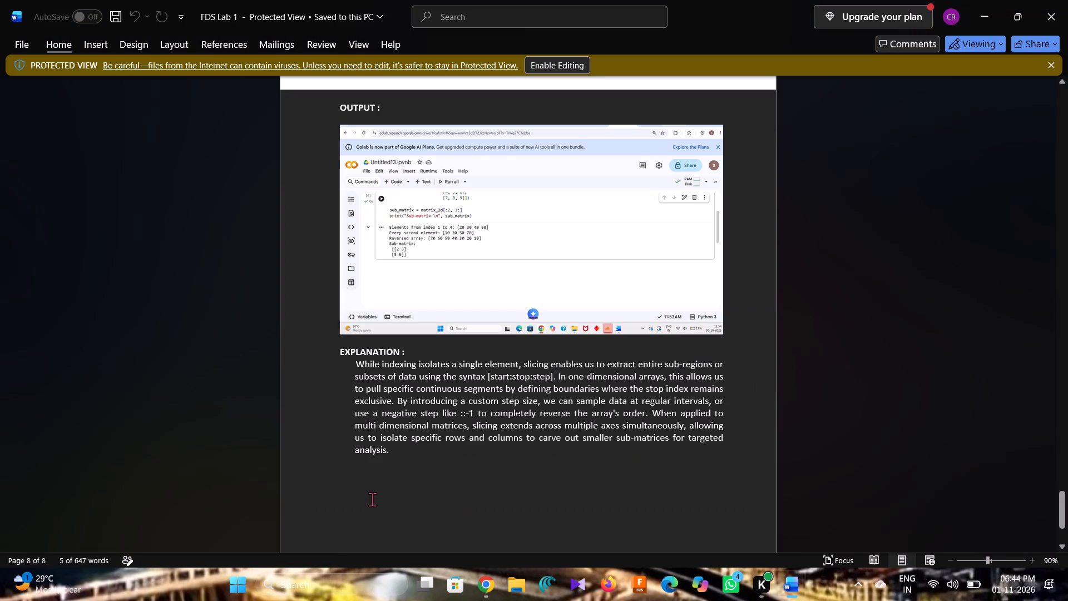
Switch to the FDS Lab 1 reference report and examine how its Indexing and Slicing sections are laid out.
{"action": "scroll", "coordinate": [380, 385], "scroll_direction": "up", "scroll_amount": 4}
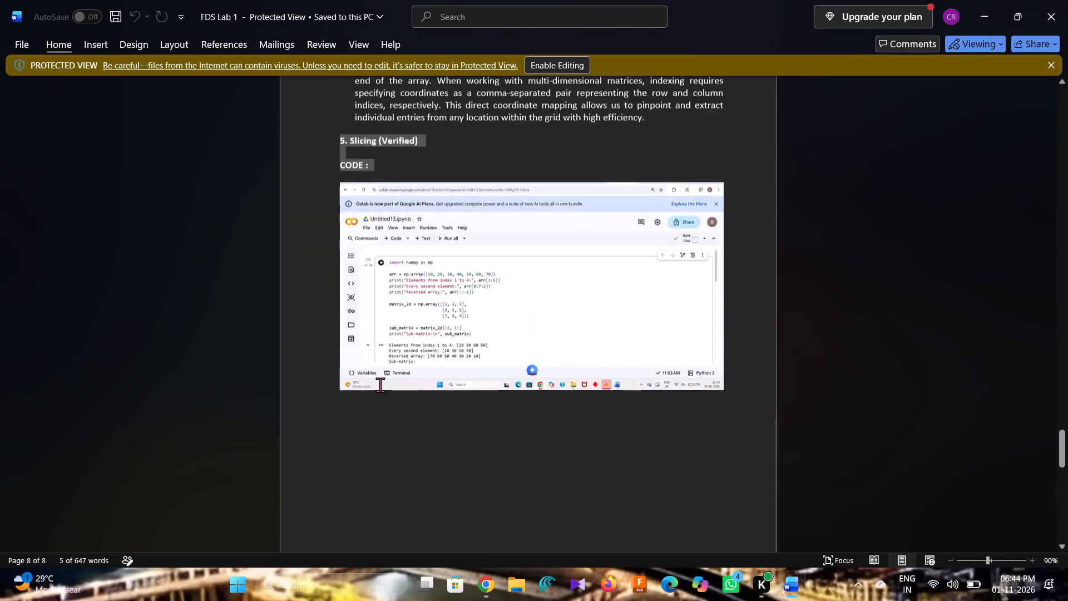
{"action": "scroll", "coordinate": [380, 385], "scroll_direction": "up", "scroll_amount": 2}
{"action": "scroll", "coordinate": [380, 385], "scroll_direction": "down", "scroll_amount": 6}
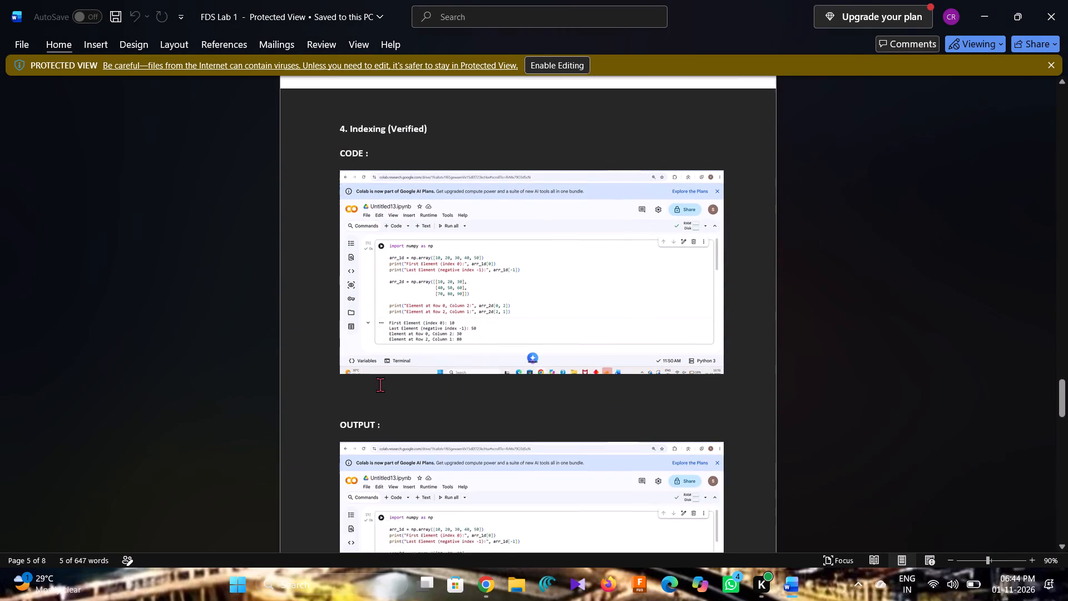
{"action": "scroll", "coordinate": [380, 385], "scroll_direction": "down", "scroll_amount": 5}
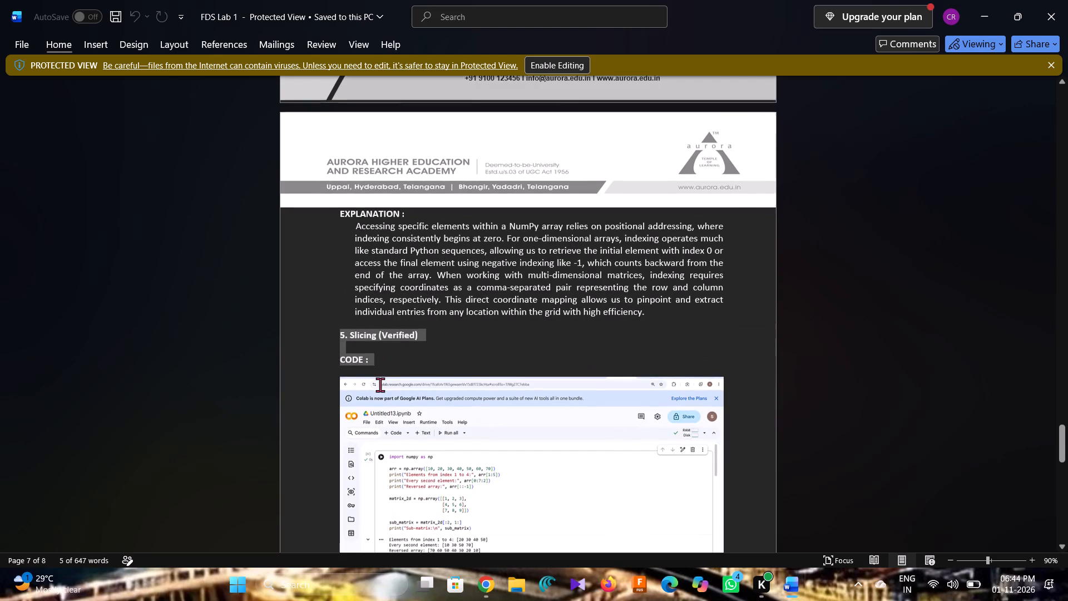
{"action": "scroll", "coordinate": [380, 385], "scroll_direction": "down", "scroll_amount": 1}
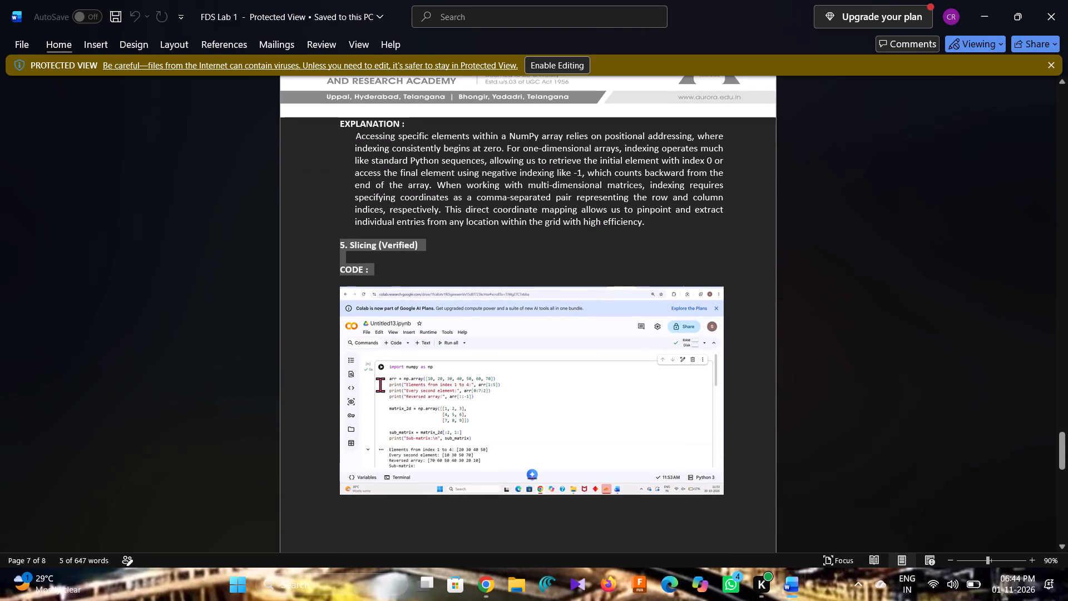
{"action": "scroll", "coordinate": [428, 428], "scroll_direction": "down", "scroll_amount": 2}
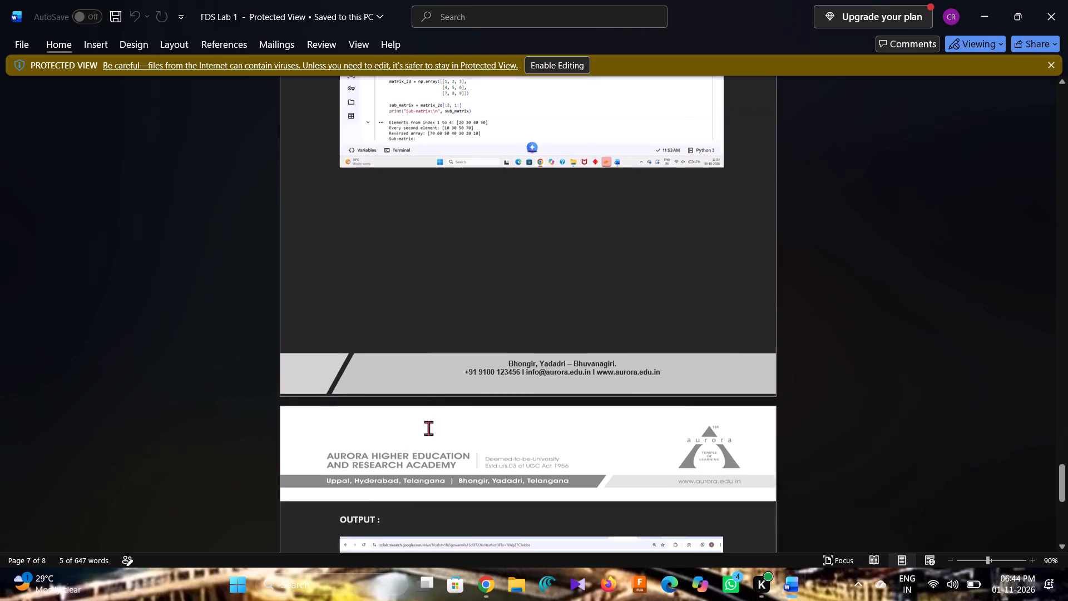
{"action": "scroll", "coordinate": [428, 428], "scroll_direction": "down", "scroll_amount": 2}
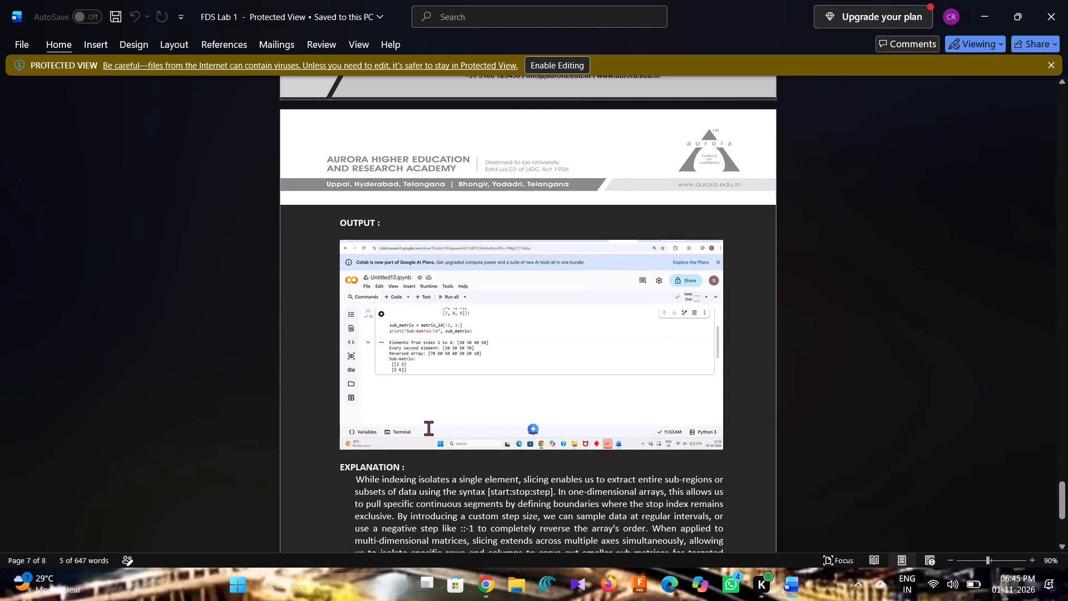
{"action": "scroll", "coordinate": [428, 428], "scroll_direction": "down", "scroll_amount": 2}
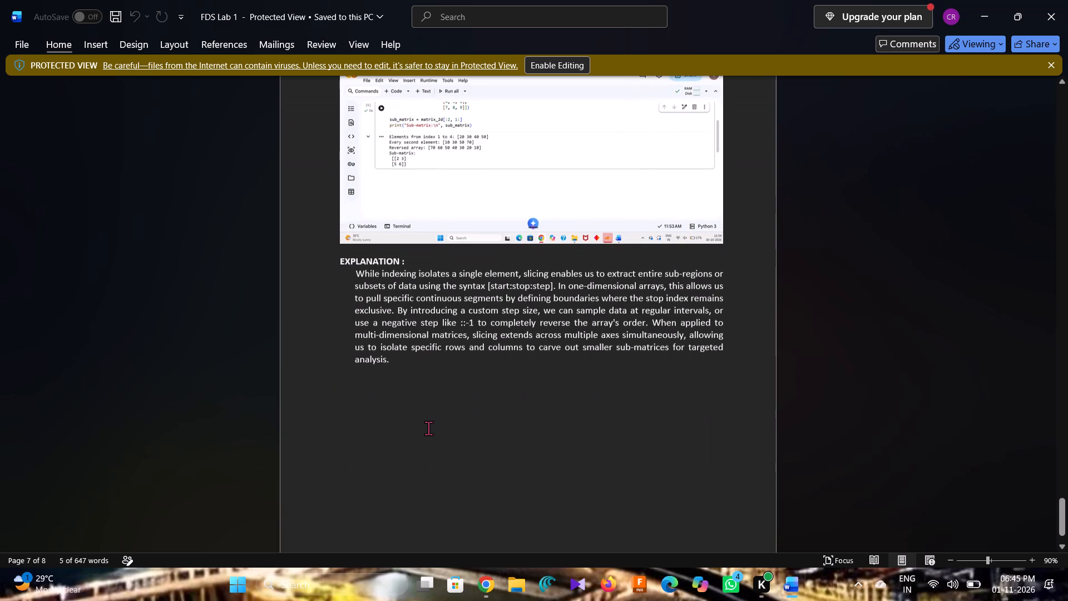
{"action": "scroll", "coordinate": [428, 428], "scroll_direction": "down", "scroll_amount": 1}
Review the earlier sections of the FDS Lab 1 reference report back to the student details table on its first page.
{"action": "scroll", "coordinate": [428, 428], "scroll_direction": "up", "scroll_amount": 11}
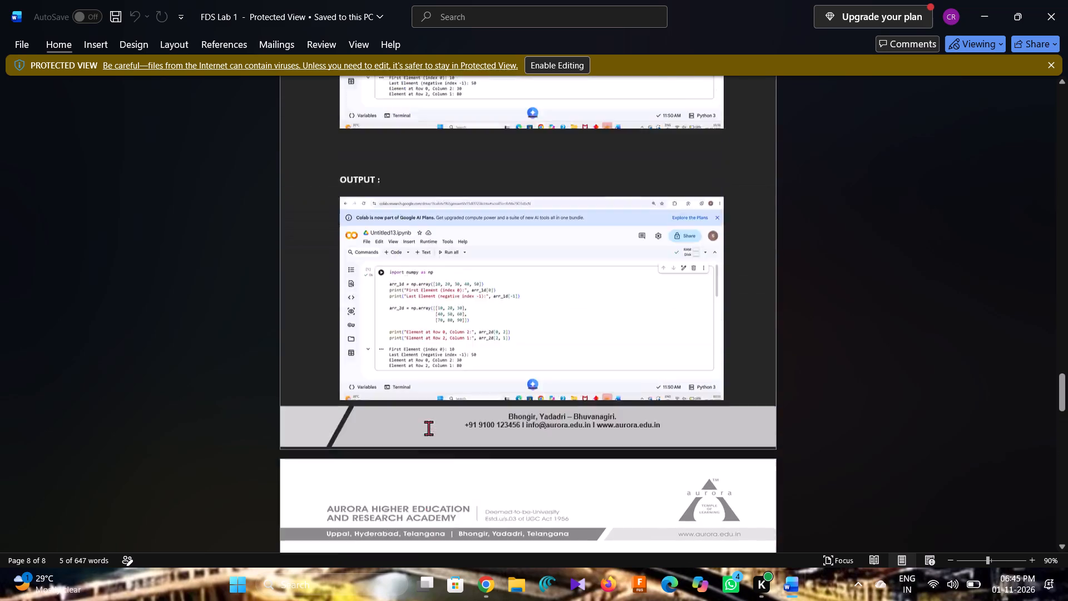
{"action": "scroll", "coordinate": [428, 428], "scroll_direction": "up", "scroll_amount": 6}
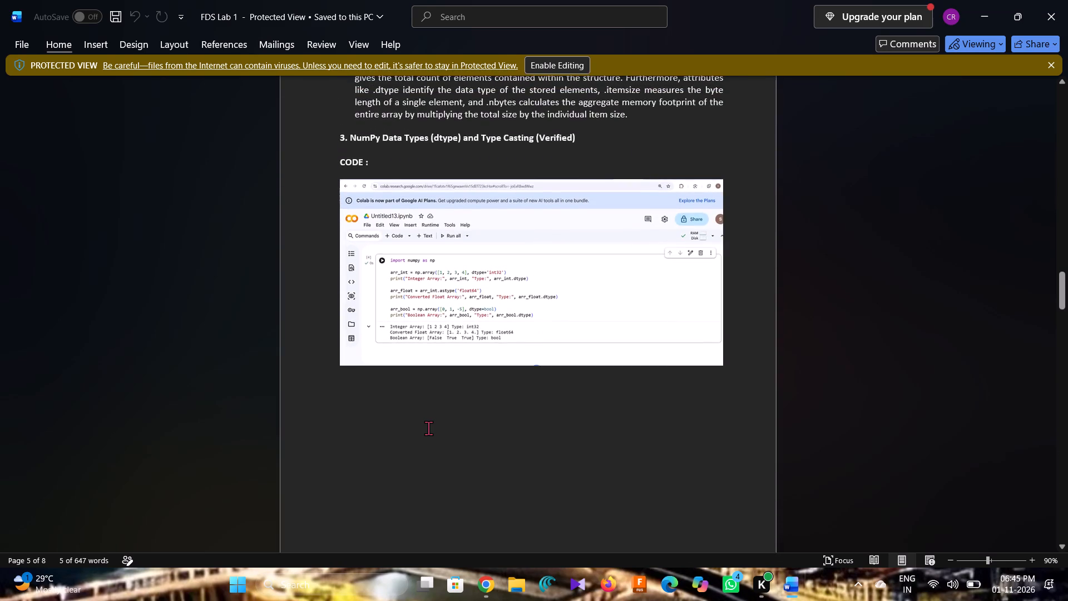
{"action": "scroll", "coordinate": [428, 428], "scroll_direction": "up", "scroll_amount": 5}
{"action": "scroll", "coordinate": [428, 428], "scroll_direction": "down", "scroll_amount": 1}
{"action": "scroll", "coordinate": [428, 428], "scroll_direction": "up", "scroll_amount": 4}
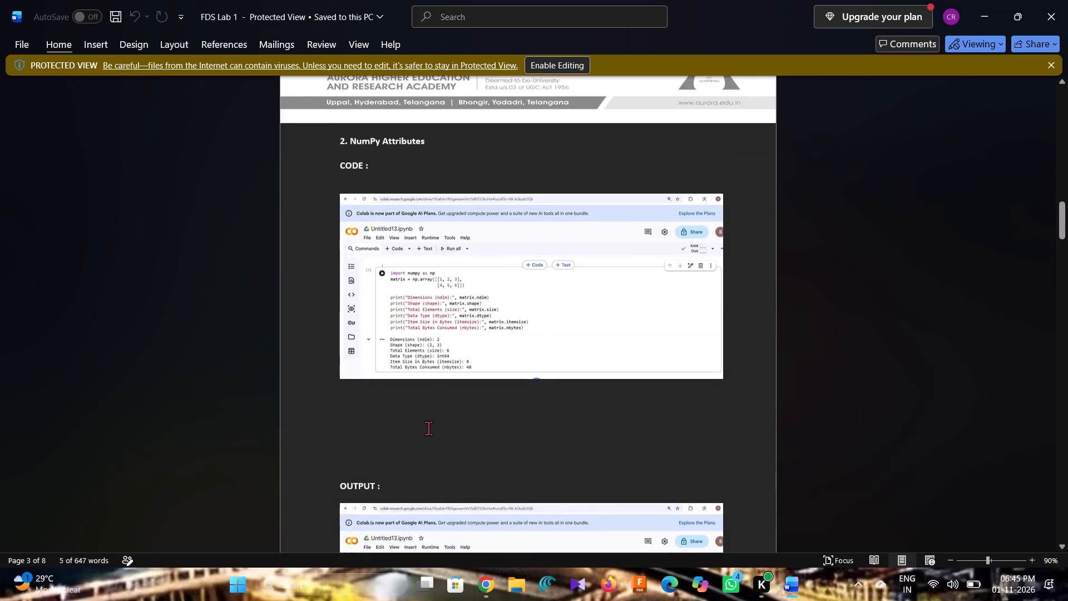
{"action": "scroll", "coordinate": [428, 428], "scroll_direction": "up", "scroll_amount": 9}
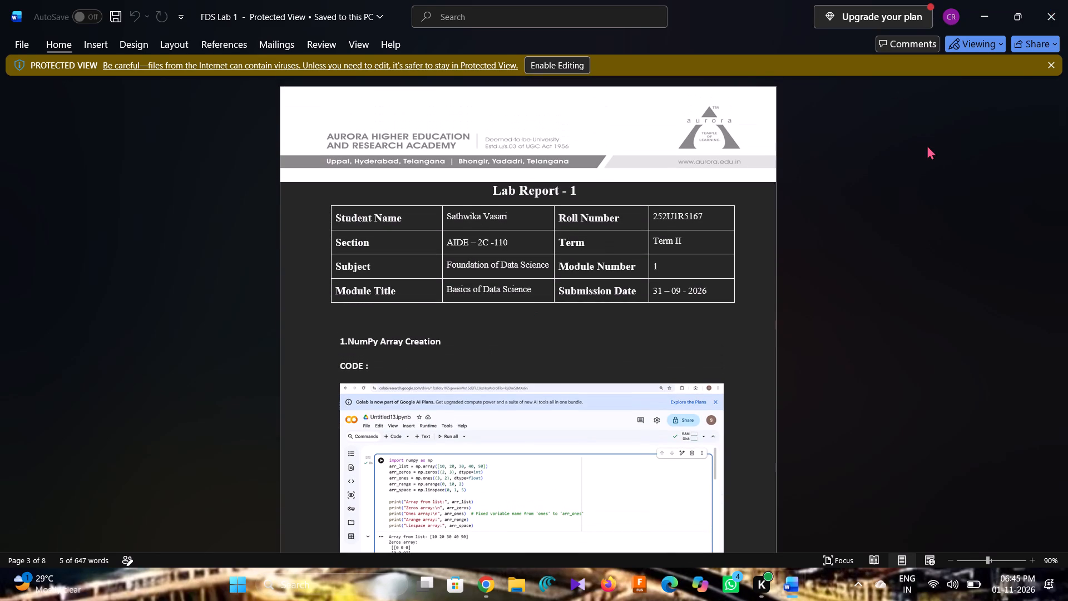
Read through FDS Lab 1 from section 1 to the end, examining the order of code, output and explanation in each section.
{"action": "scroll", "coordinate": [622, 361], "scroll_direction": "down", "scroll_amount": 6}
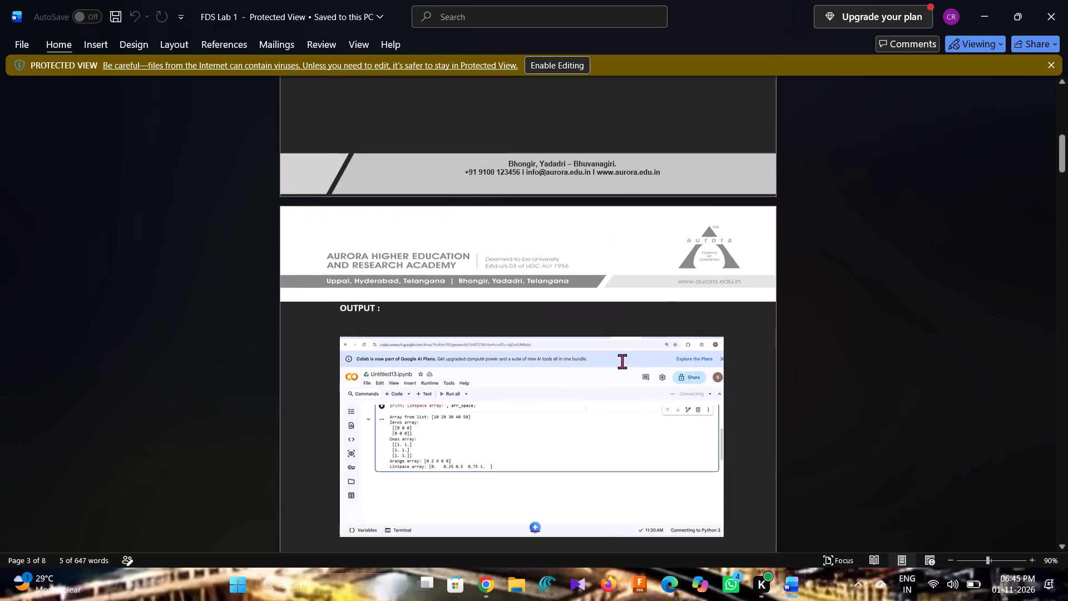
{"action": "scroll", "coordinate": [622, 361], "scroll_direction": "down", "scroll_amount": 8}
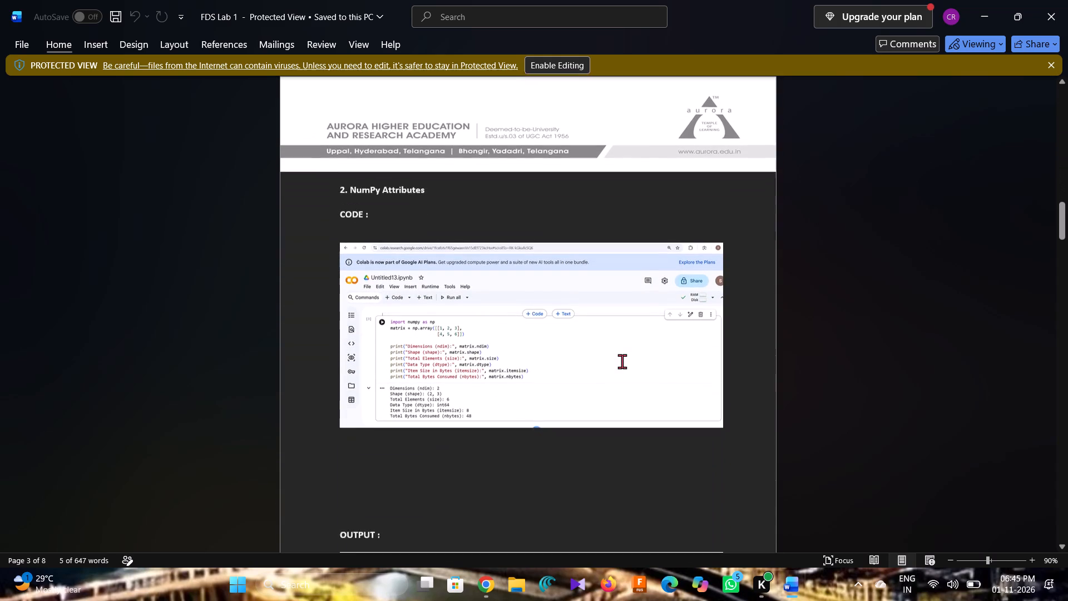
{"action": "scroll", "coordinate": [622, 361], "scroll_direction": "down", "scroll_amount": 8}
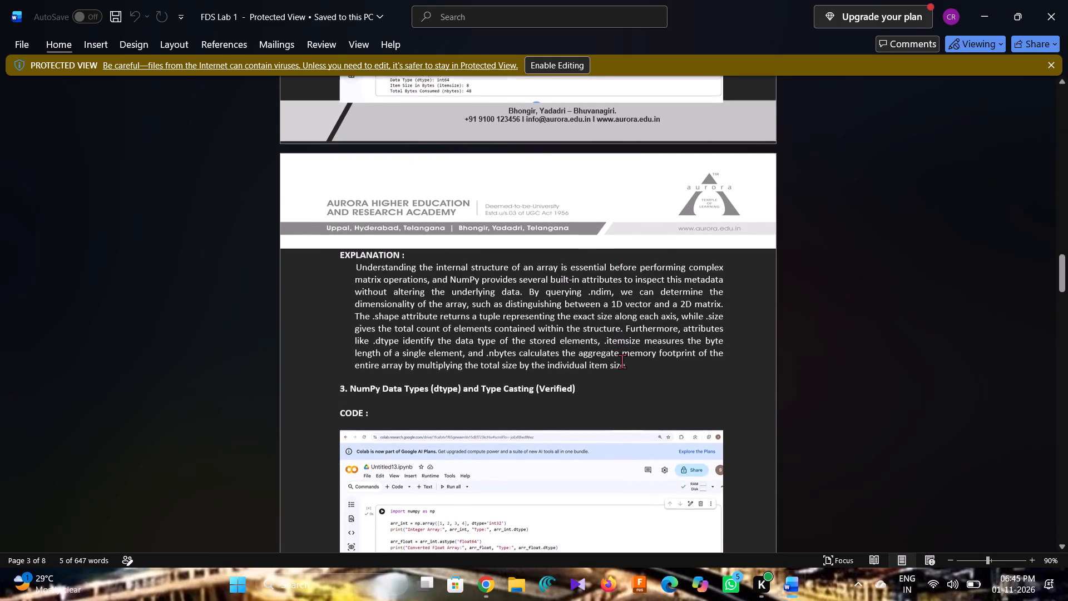
{"action": "scroll", "coordinate": [622, 361], "scroll_direction": "down", "scroll_amount": 6}
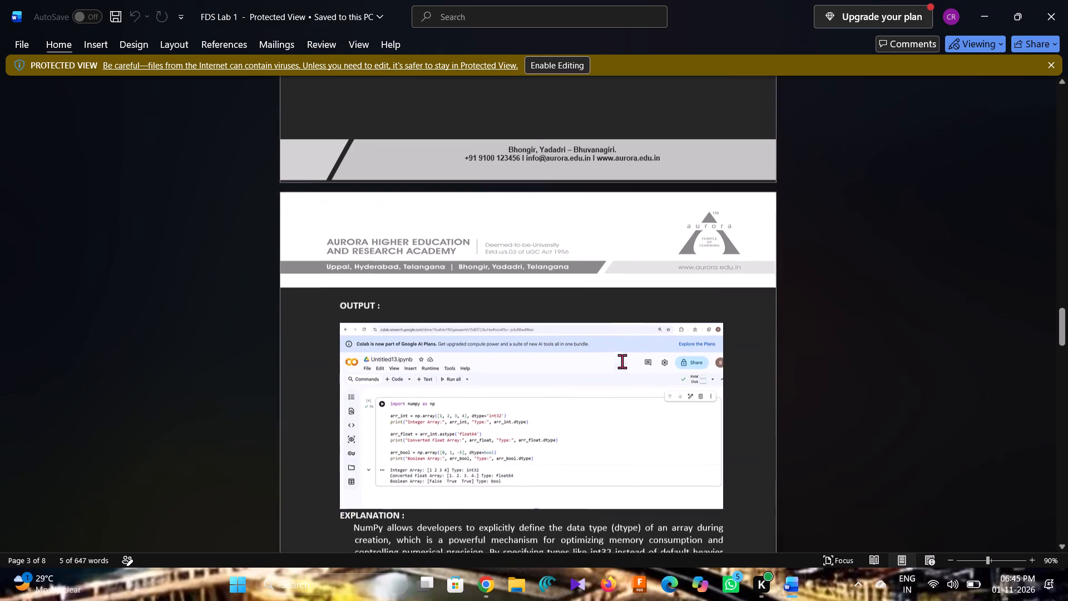
{"action": "scroll", "coordinate": [622, 361], "scroll_direction": "down", "scroll_amount": 8}
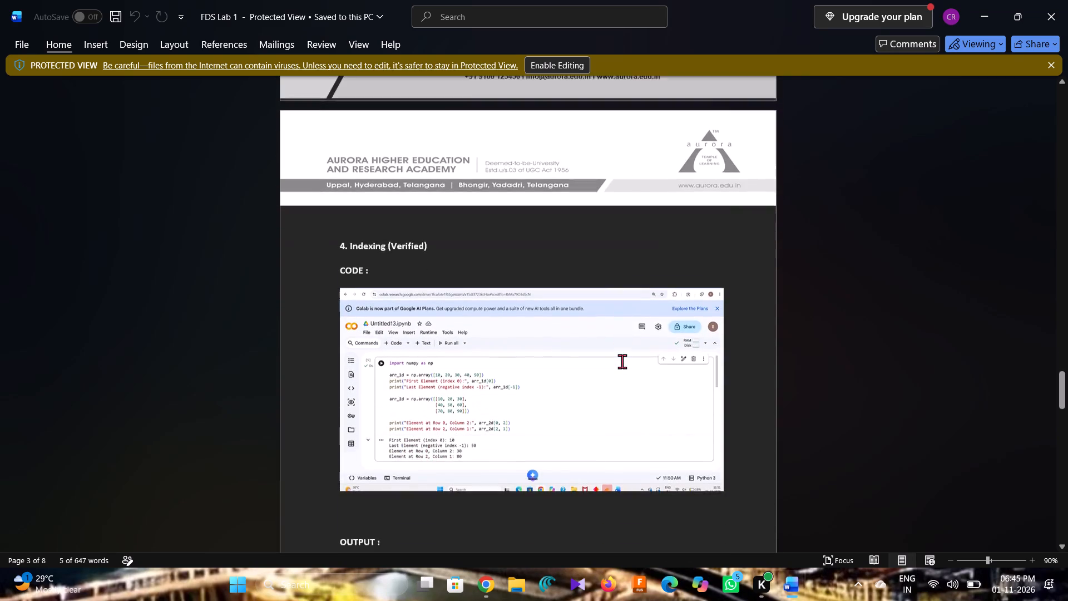
{"action": "scroll", "coordinate": [622, 361], "scroll_direction": "down", "scroll_amount": 6}
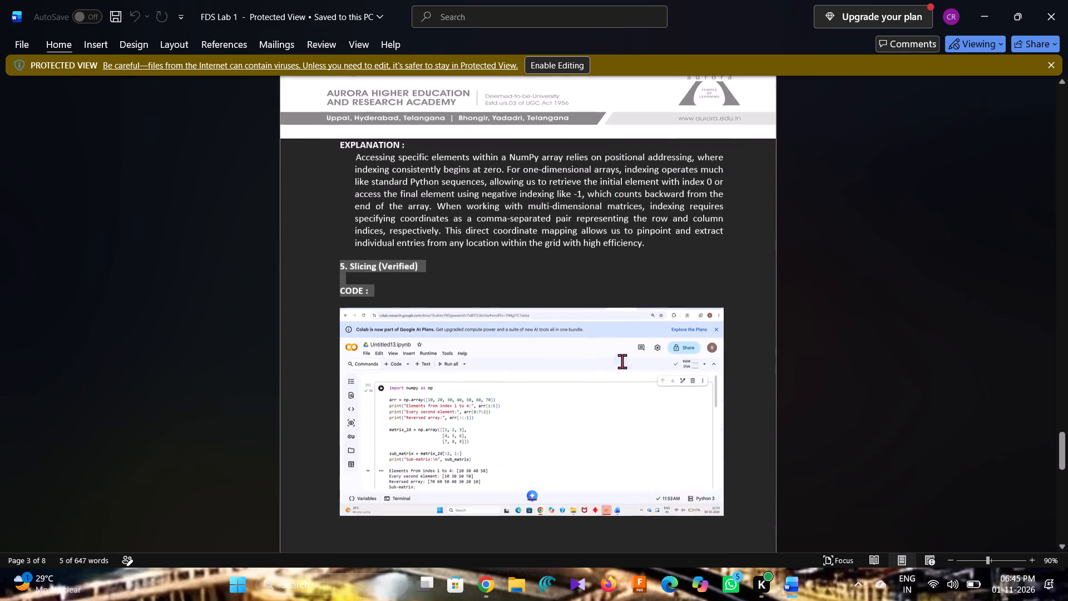
{"action": "scroll", "coordinate": [622, 361], "scroll_direction": "down", "scroll_amount": 8}
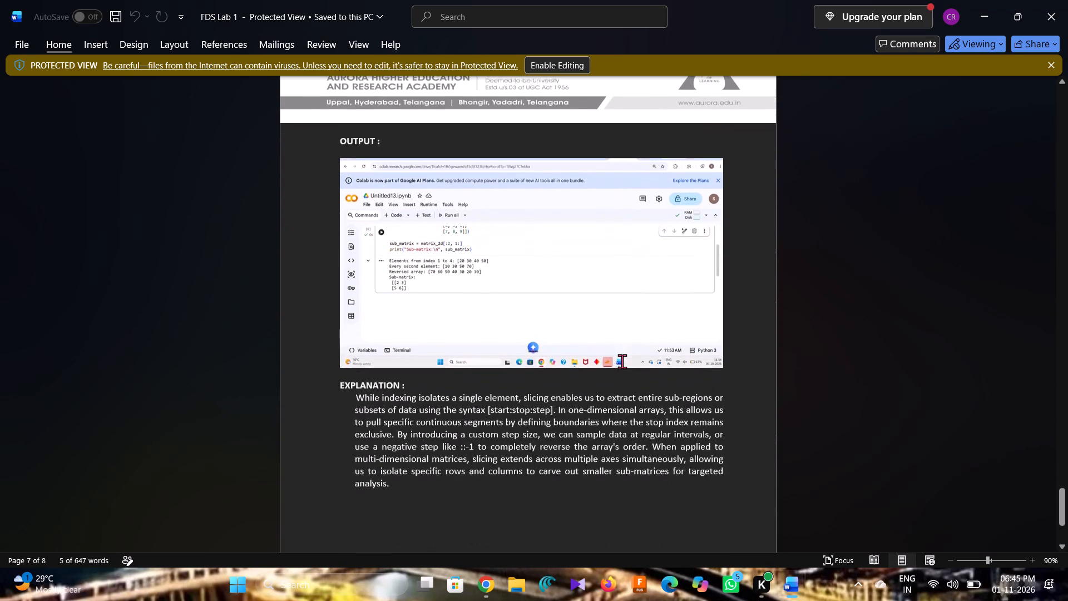
{"action": "scroll", "coordinate": [622, 361], "scroll_direction": "down", "scroll_amount": 3}
{"action": "scroll", "coordinate": [919, 136], "scroll_direction": "down", "scroll_amount": 2}
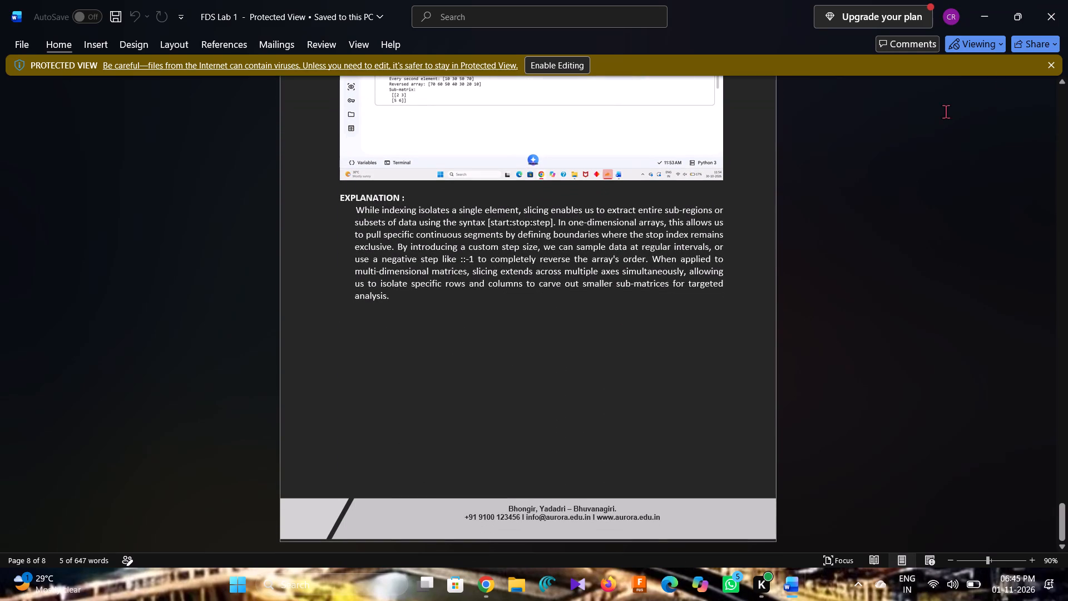
Close the FDS Lab 1 reference report.
{"action": "left_click", "coordinate": [1067, 0]}
Check the end of LAB-FDS-1, including the section 5 explanation and the space below it.
{"action": "scroll", "coordinate": [640, 501], "scroll_direction": "down", "scroll_amount": 2}
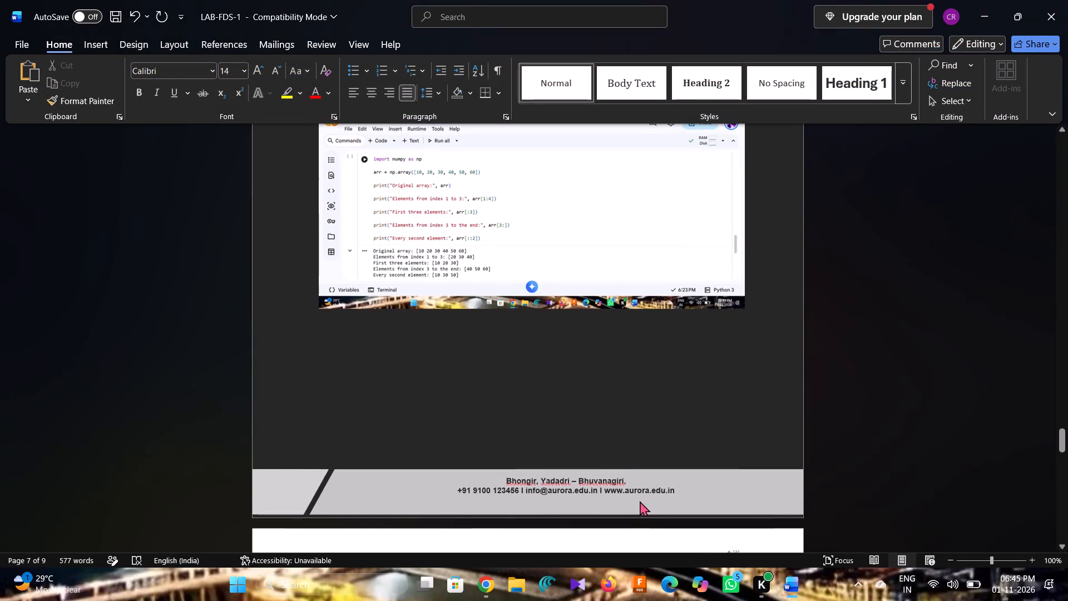
{"action": "scroll", "coordinate": [640, 501], "scroll_direction": "down", "scroll_amount": 8}
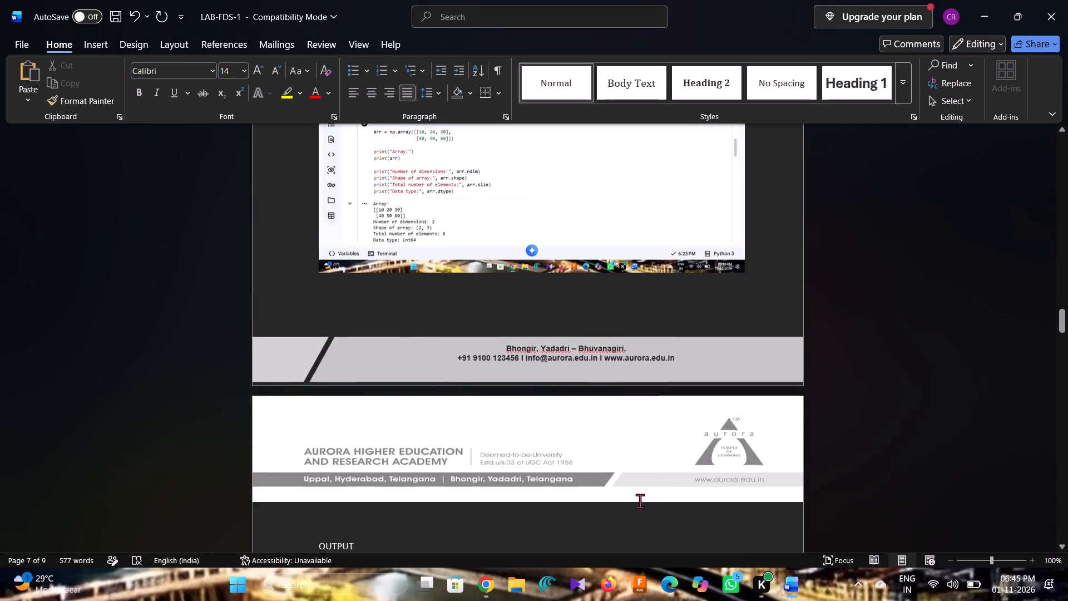
{"action": "scroll", "coordinate": [640, 501], "scroll_direction": "down", "scroll_amount": 1}
{"action": "right_click", "coordinate": [640, 501]}
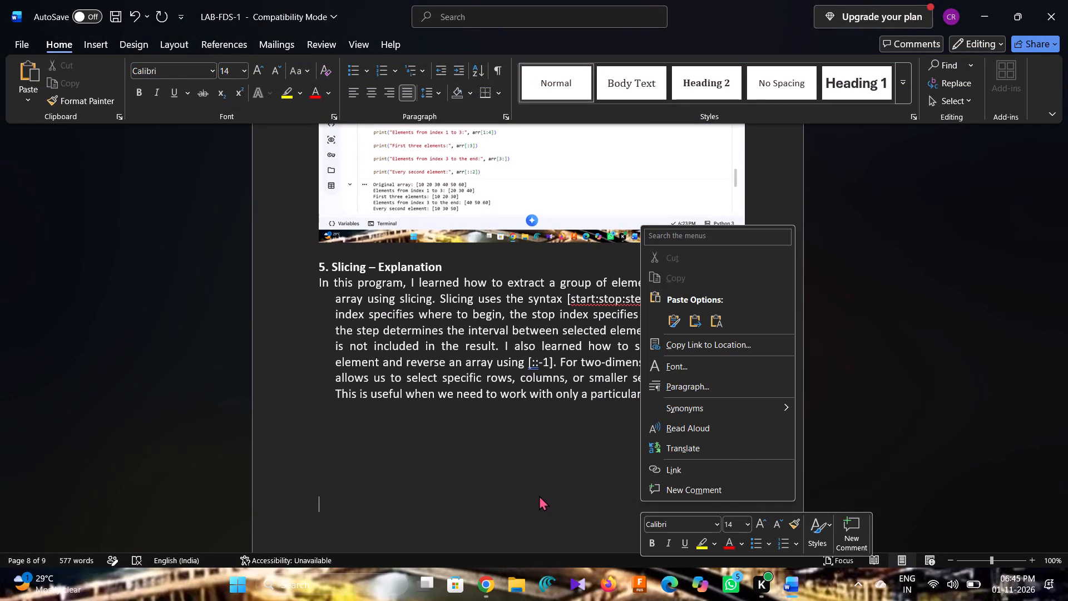
{"action": "left_click", "coordinate": [539, 495]}
Place the cursor in the empty Module Title cell of the details table on LAB-FDS-1's first page.
{"action": "scroll", "coordinate": [539, 495], "scroll_direction": "up", "scroll_amount": 17}
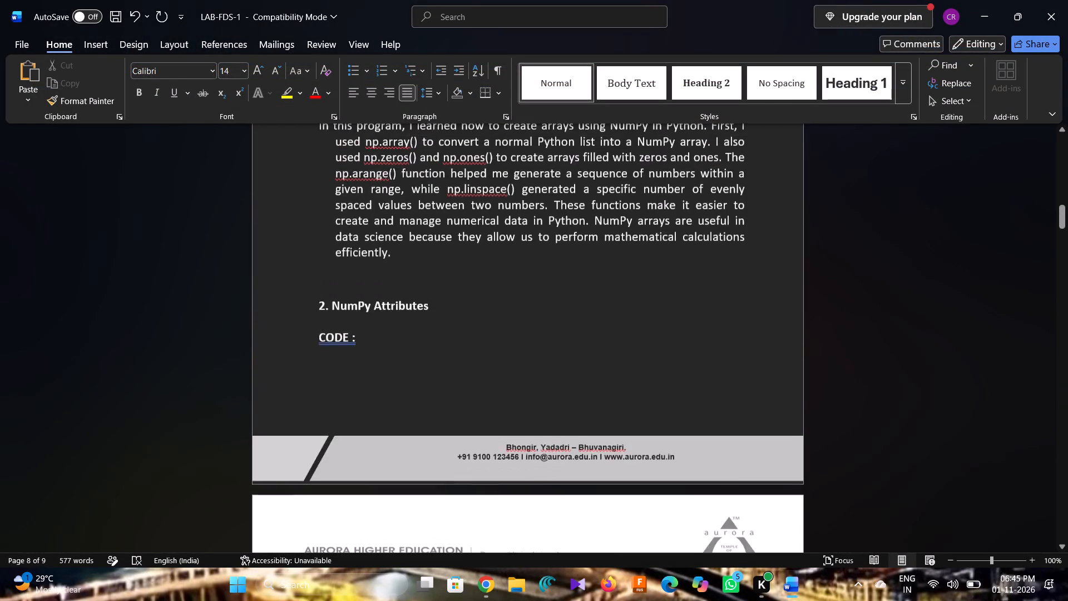
{"action": "scroll", "coordinate": [539, 495], "scroll_direction": "up", "scroll_amount": 11}
{"action": "left_click", "coordinate": [471, 368]}
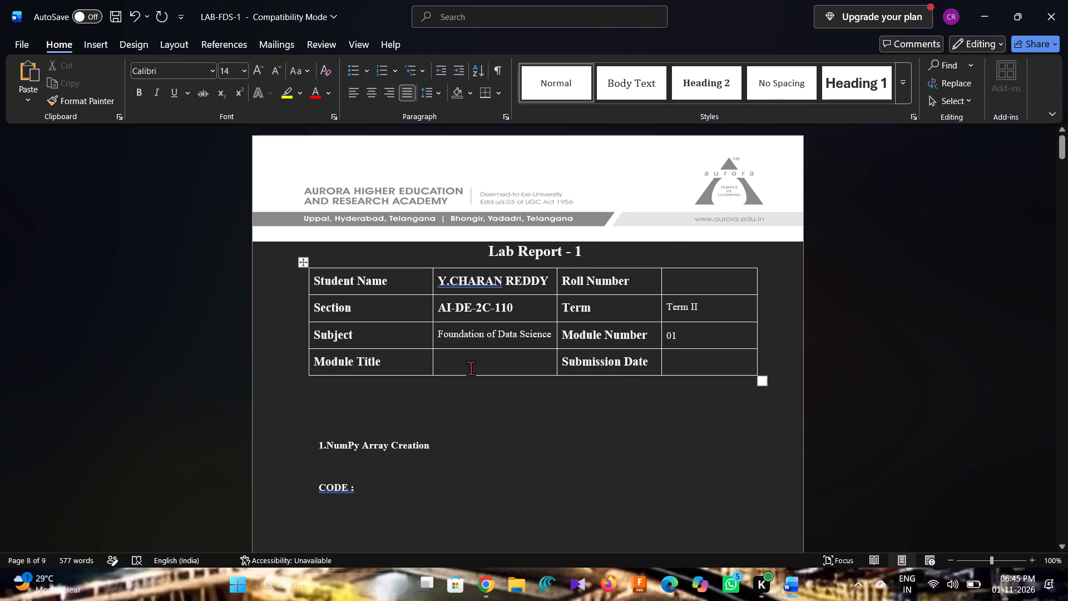
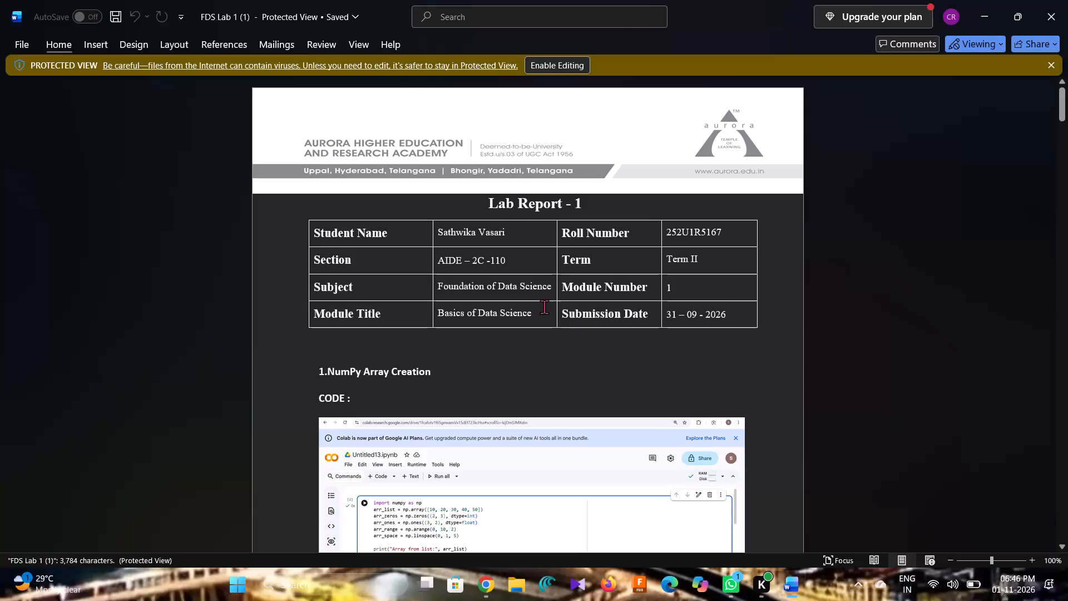
Using the FDS Lab 1 reference's module title as a guide, enter "Basis of Data Sccience" as the Module Title in LAB-FDS-1's details table.
{"action": "left_click_drag", "start_coordinate": [540, 312], "coordinate": [428, 310]}
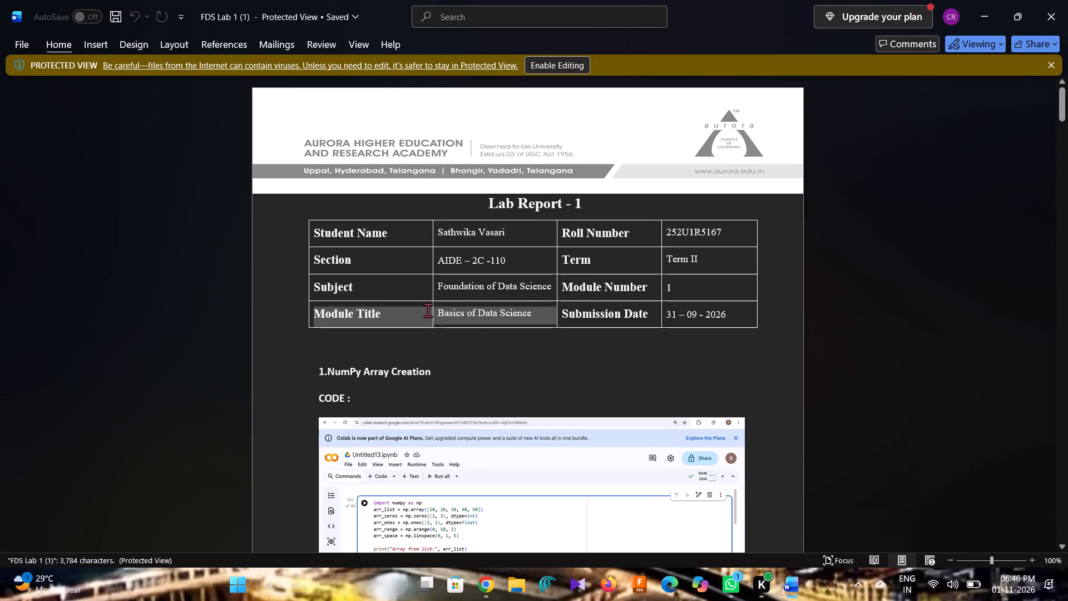
{"action": "left_click_drag", "start_coordinate": [428, 310], "coordinate": [441, 311]}
{"action": "left_click", "coordinate": [464, 343]}
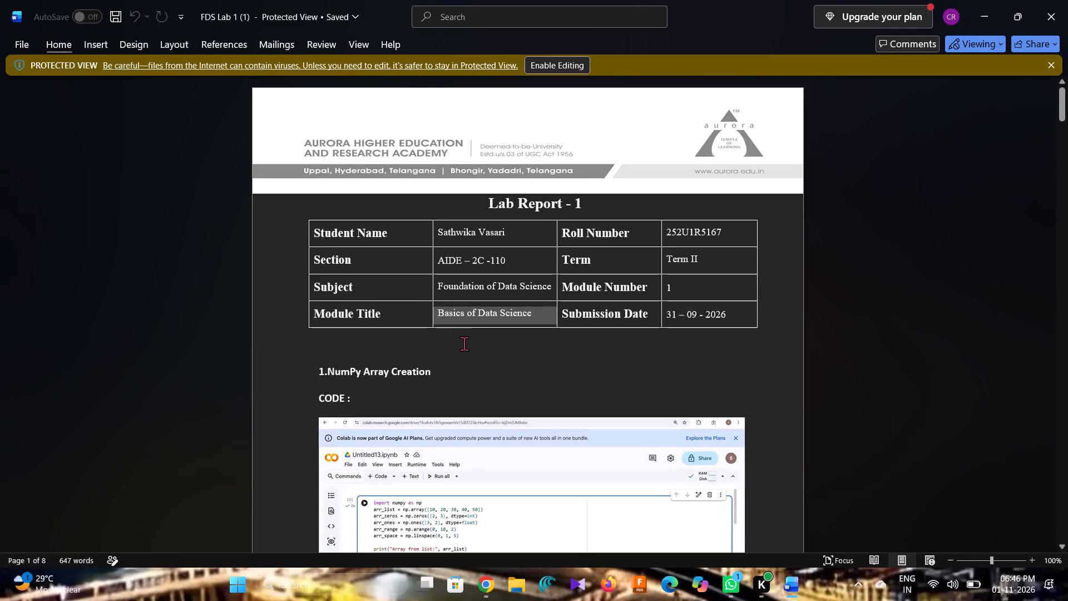
{"action": "key", "text": "alt+Tab"}
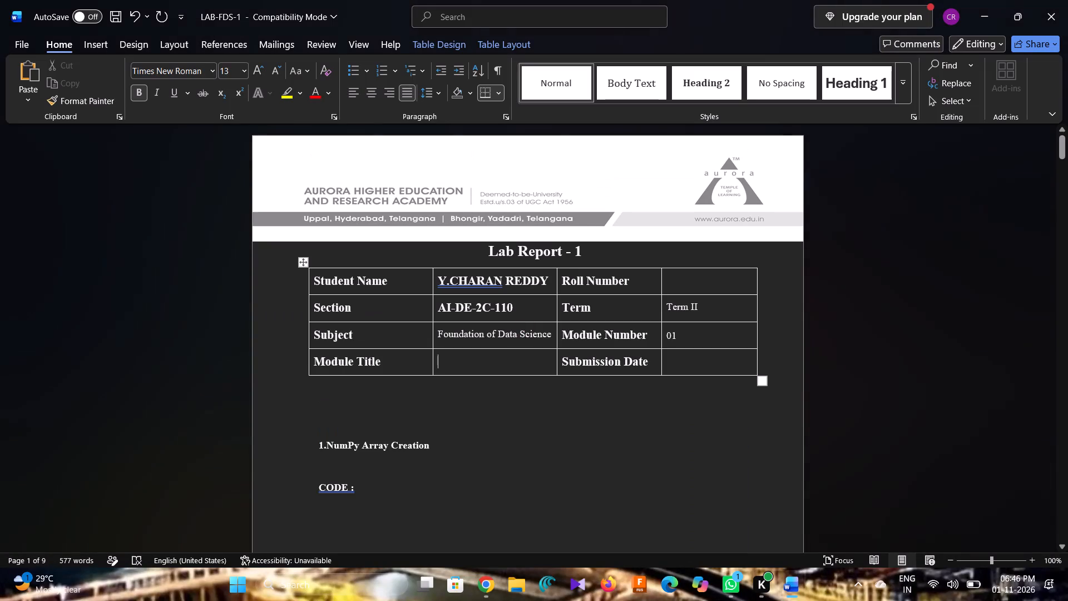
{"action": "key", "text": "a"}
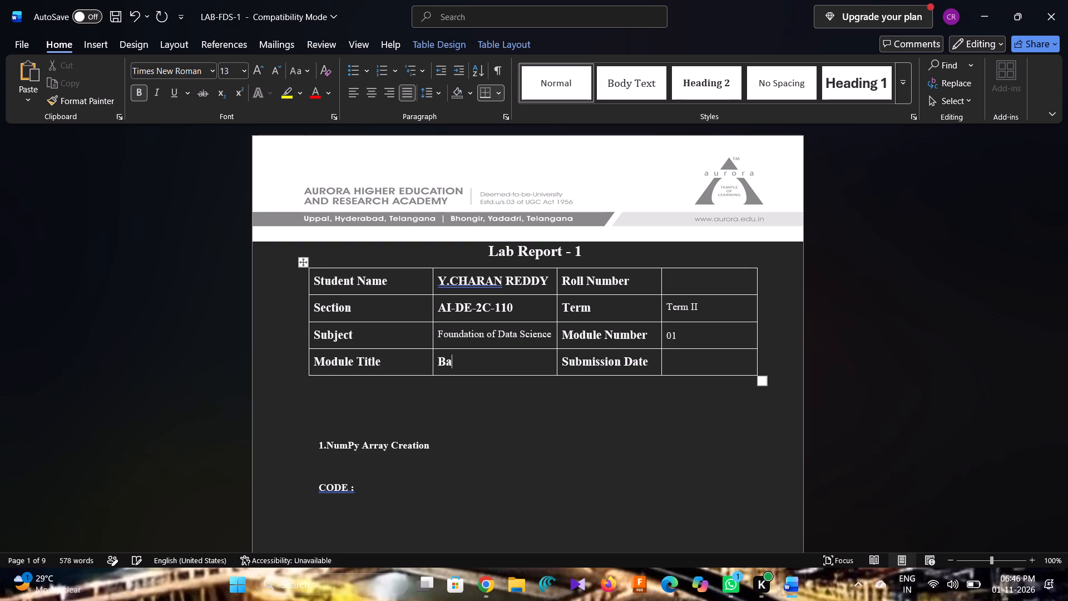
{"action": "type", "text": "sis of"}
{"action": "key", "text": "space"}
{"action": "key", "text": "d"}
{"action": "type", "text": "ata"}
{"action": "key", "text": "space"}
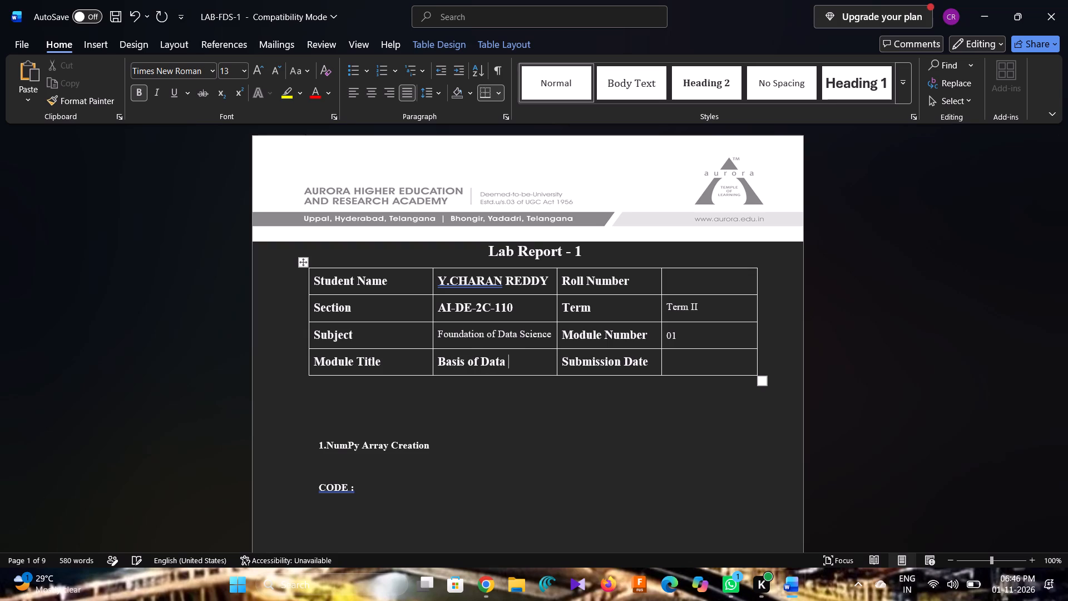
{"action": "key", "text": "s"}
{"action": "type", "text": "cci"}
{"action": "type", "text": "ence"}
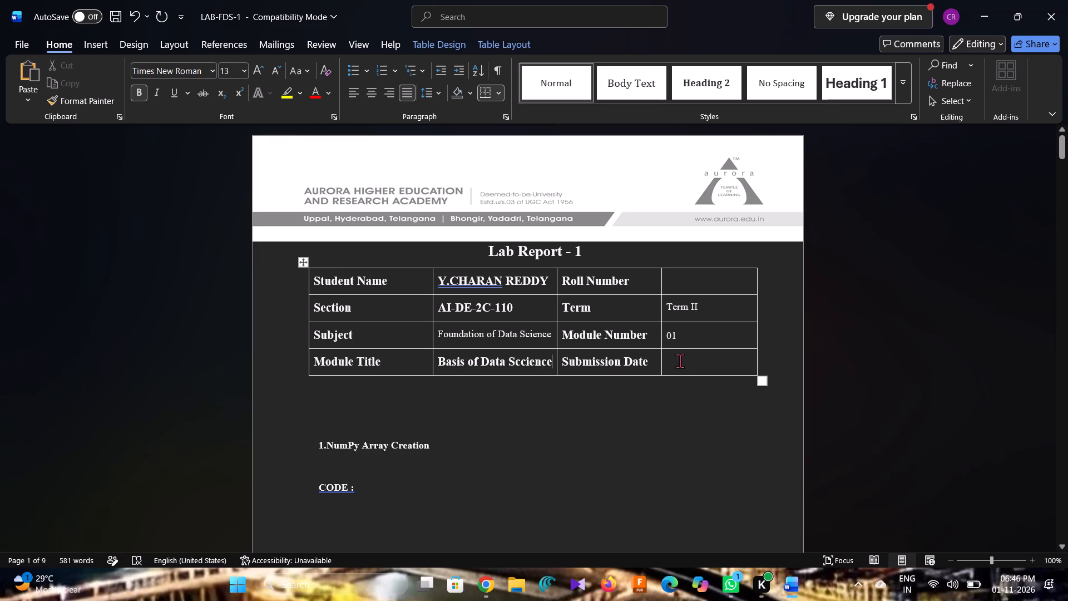
Enter 01-11-2026 as the Submission Date in the details table.
{"action": "left_click", "coordinate": [681, 359]}
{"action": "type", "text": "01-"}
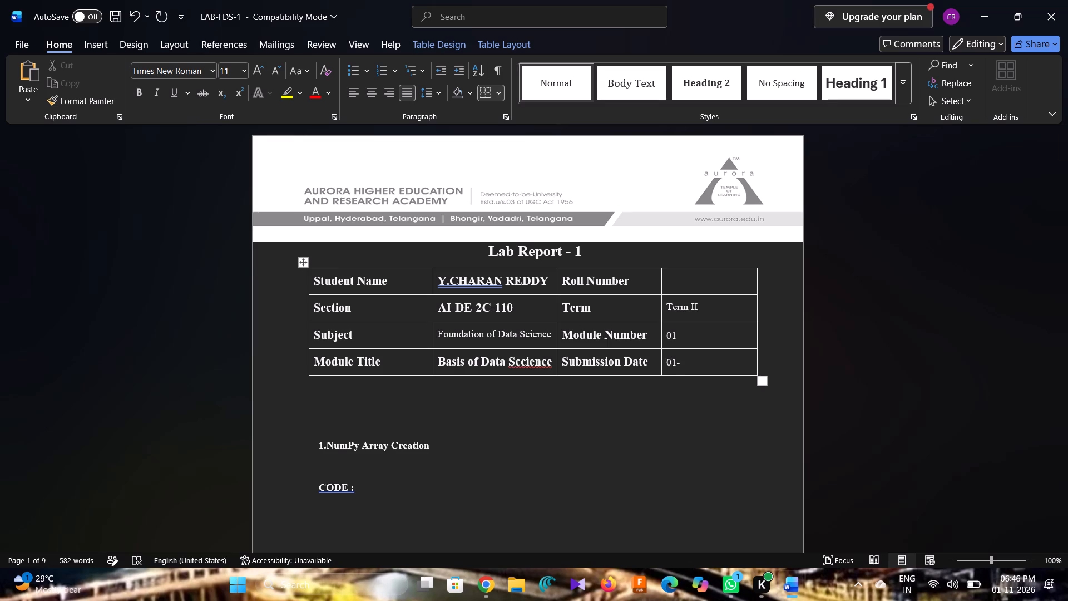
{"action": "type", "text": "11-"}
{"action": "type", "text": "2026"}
Enter the student's roll number in the Roll Number cell and check the details table against the FDS Lab 1 reference.
{"action": "left_click", "coordinate": [678, 280]}
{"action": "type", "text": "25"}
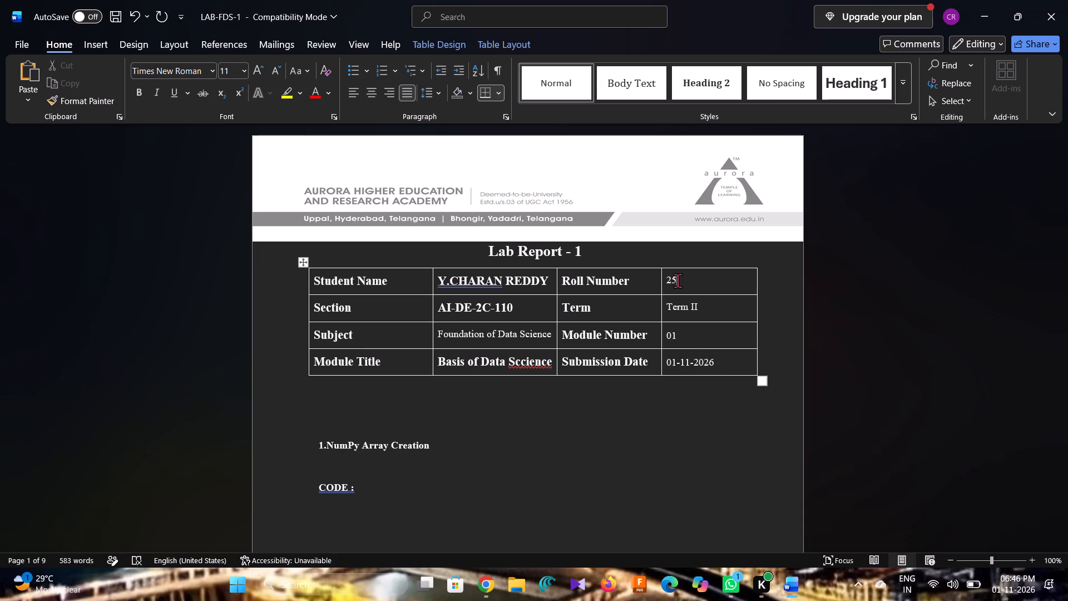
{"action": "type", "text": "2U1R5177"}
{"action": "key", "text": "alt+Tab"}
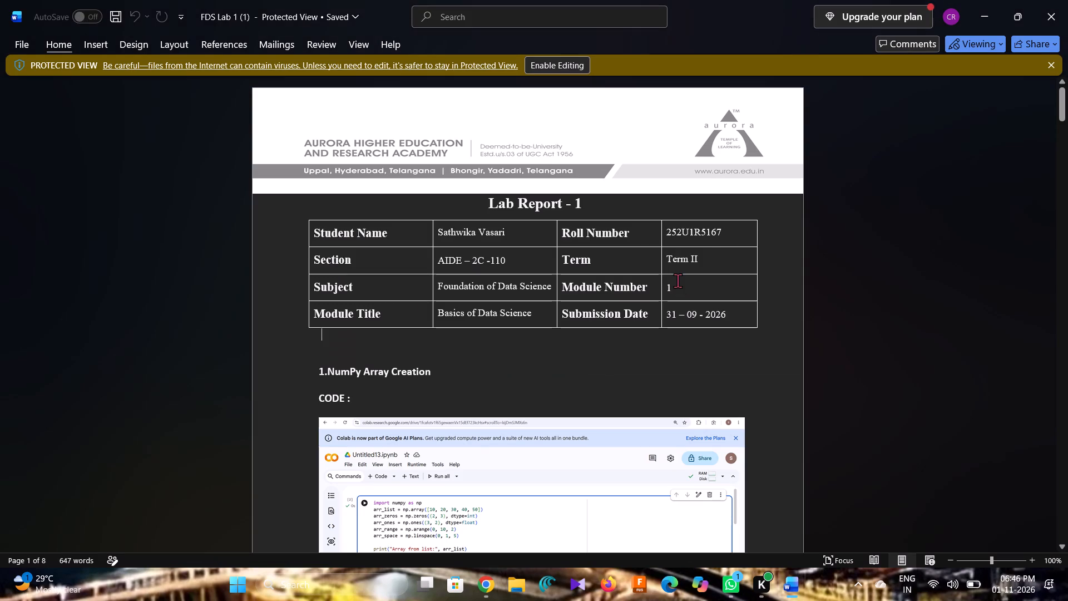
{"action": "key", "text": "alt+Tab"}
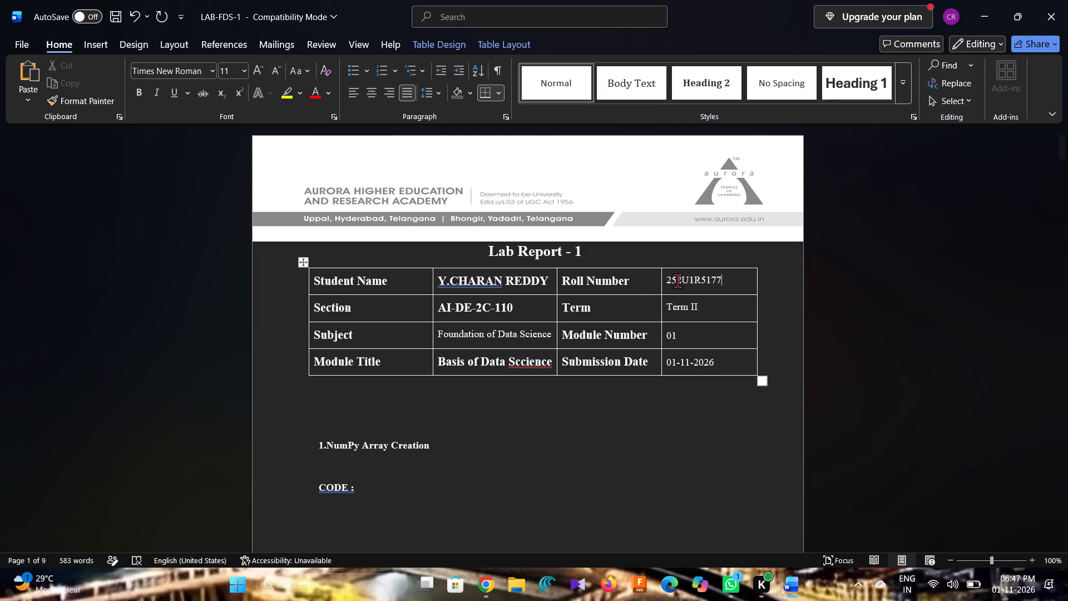
Review LAB-FDS-1 from the details table through sections 1 to 5 to the last page, examining the code, output and explanations.
{"action": "scroll", "coordinate": [532, 432], "scroll_direction": "down", "scroll_amount": 1}
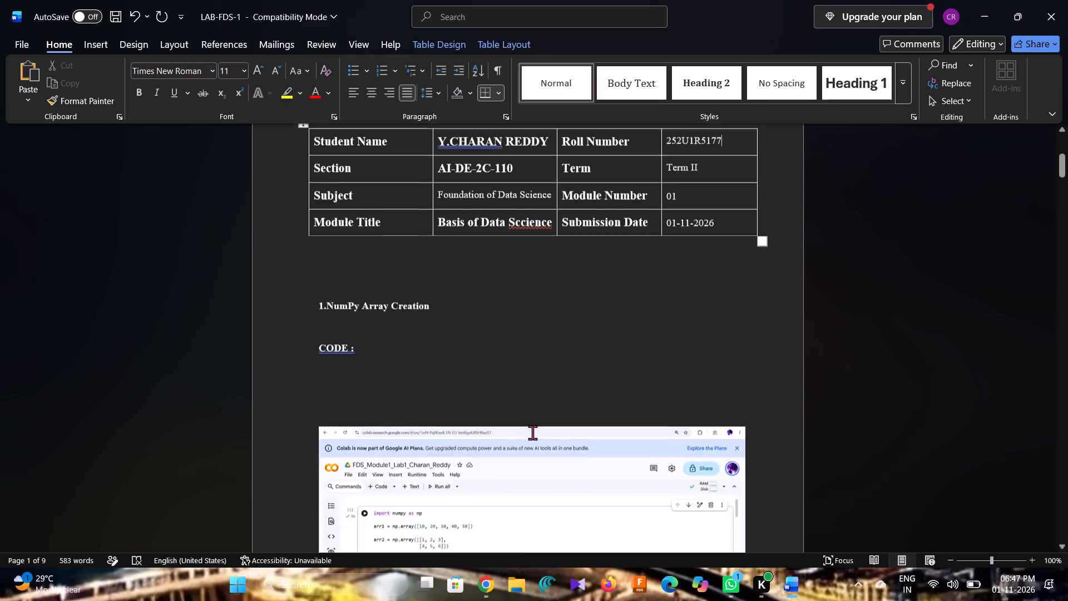
{"action": "scroll", "coordinate": [532, 432], "scroll_direction": "down", "scroll_amount": 2}
{"action": "scroll", "coordinate": [522, 465], "scroll_direction": "right", "scroll_amount": 1}
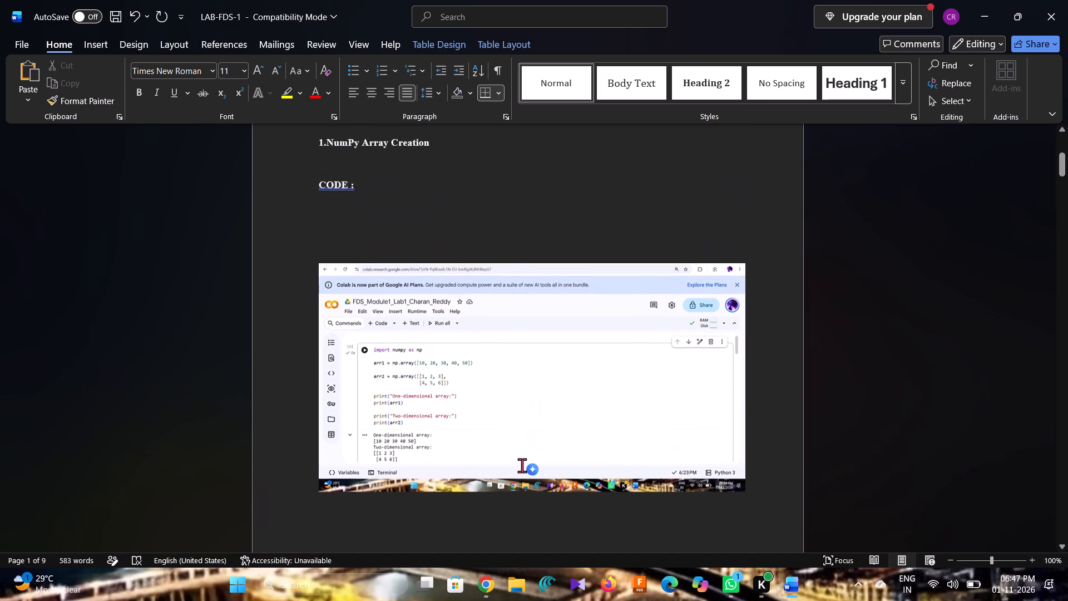
{"action": "scroll", "coordinate": [522, 465], "scroll_direction": "right", "scroll_amount": 6}
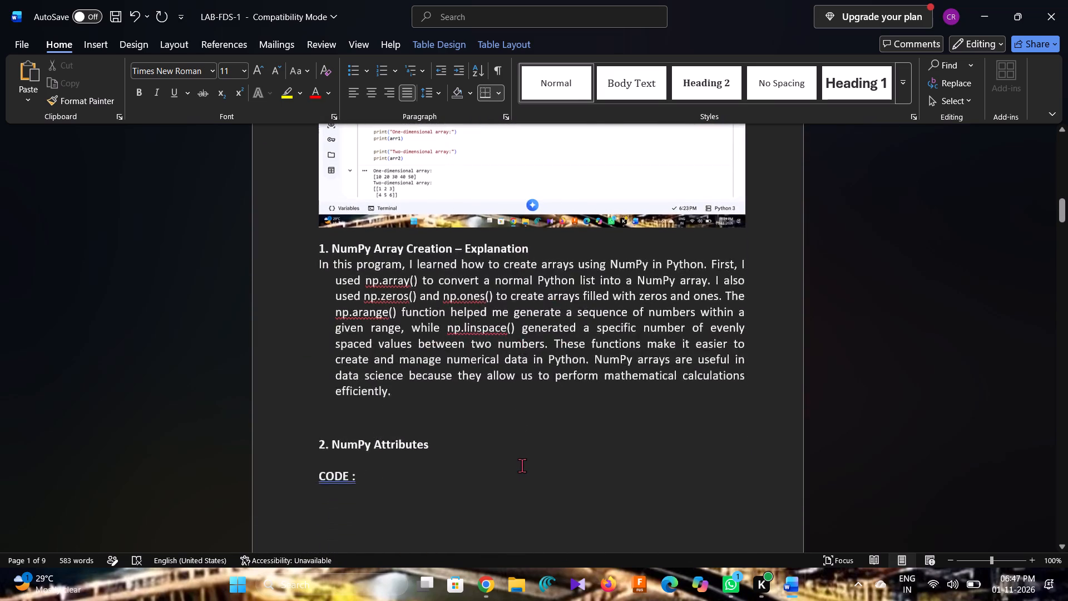
{"action": "scroll", "coordinate": [522, 465], "scroll_direction": "down", "scroll_amount": 5}
{"action": "scroll", "coordinate": [522, 465], "scroll_direction": "right", "scroll_amount": 1}
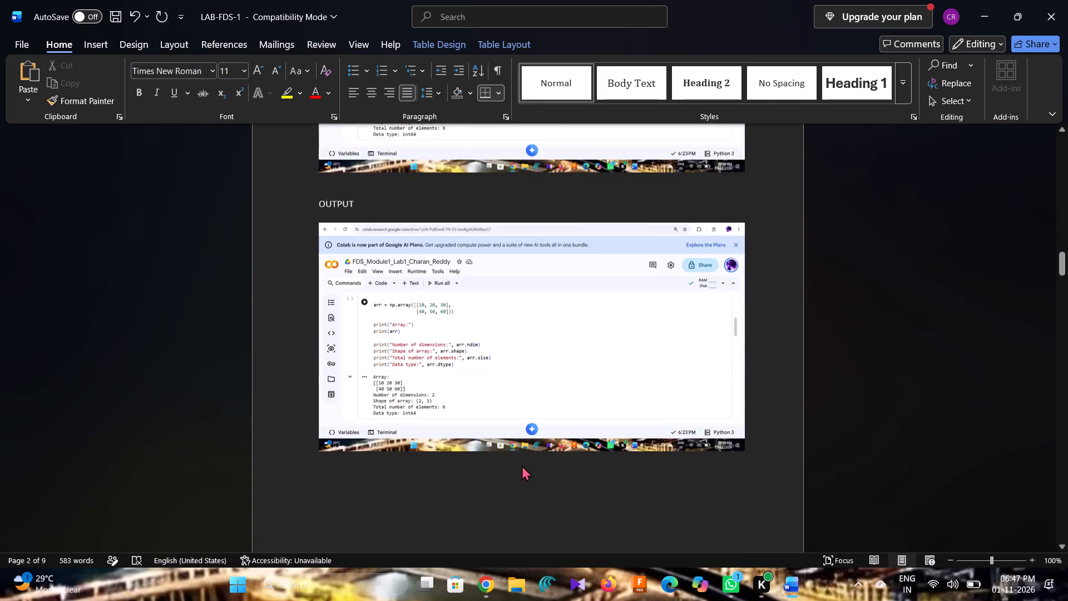
{"action": "scroll", "coordinate": [522, 465], "scroll_direction": "right", "scroll_amount": 6}
{"action": "scroll", "coordinate": [522, 465], "scroll_direction": "down", "scroll_amount": 1}
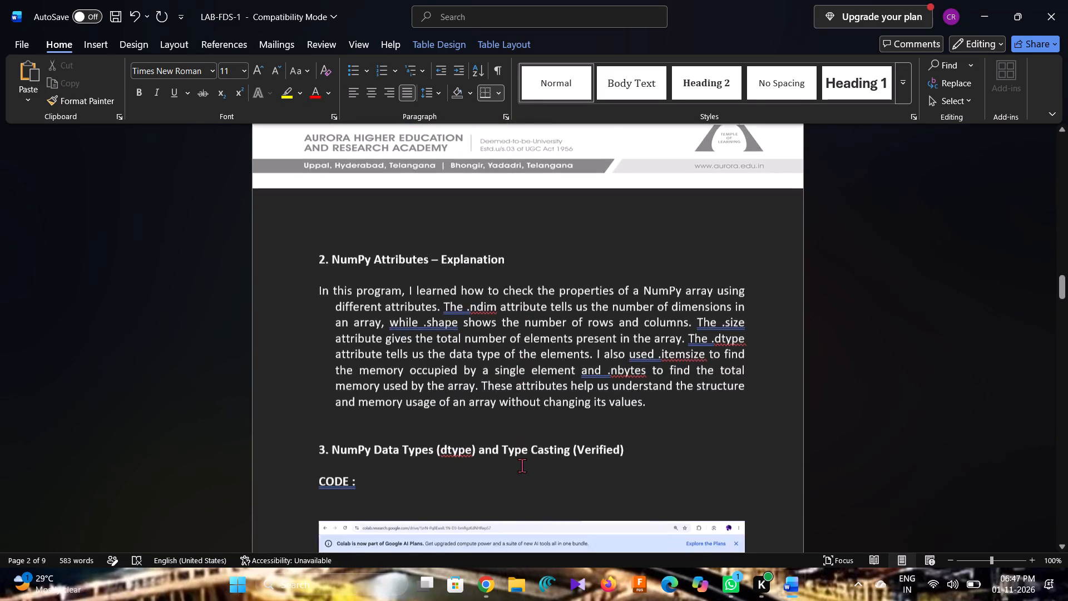
{"action": "scroll", "coordinate": [522, 465], "scroll_direction": "down", "scroll_amount": 7}
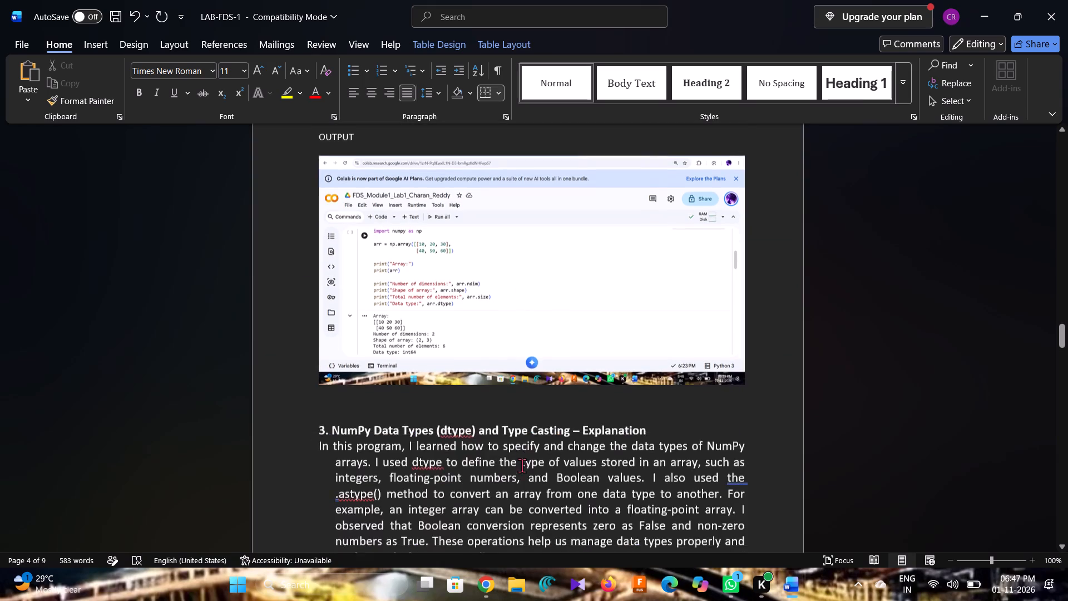
{"action": "scroll", "coordinate": [522, 465], "scroll_direction": "down", "scroll_amount": 8}
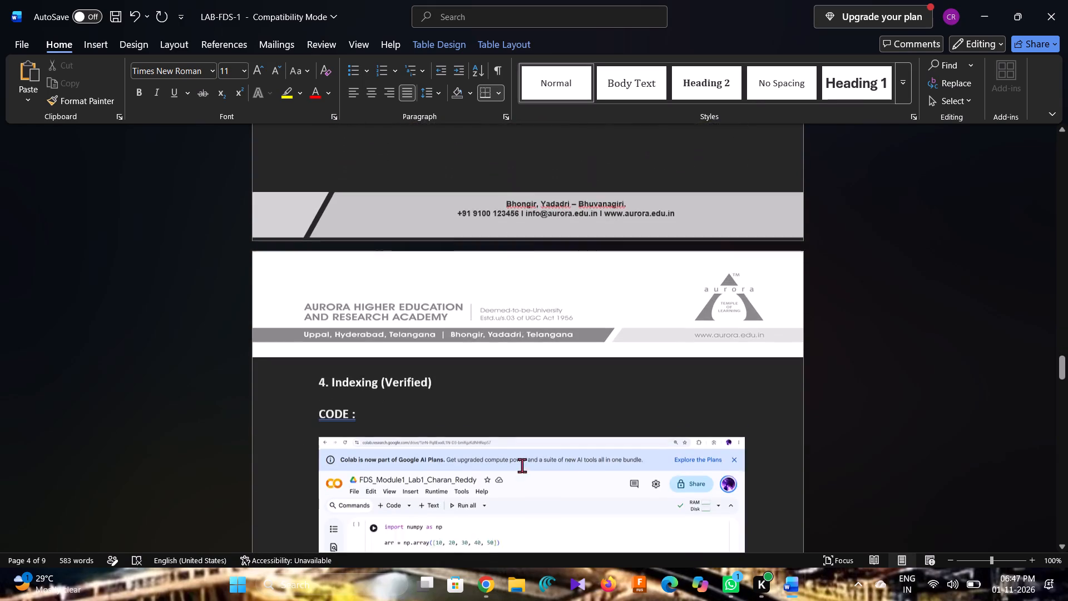
{"action": "scroll", "coordinate": [522, 465], "scroll_direction": "down", "scroll_amount": 8}
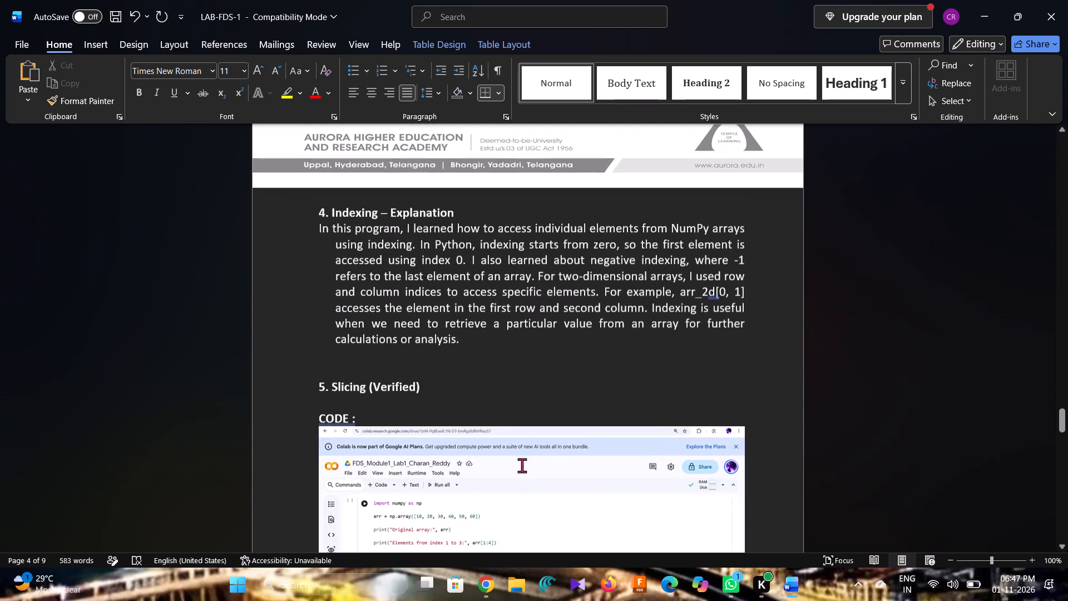
{"action": "scroll", "coordinate": [522, 465], "scroll_direction": "down", "scroll_amount": 5}
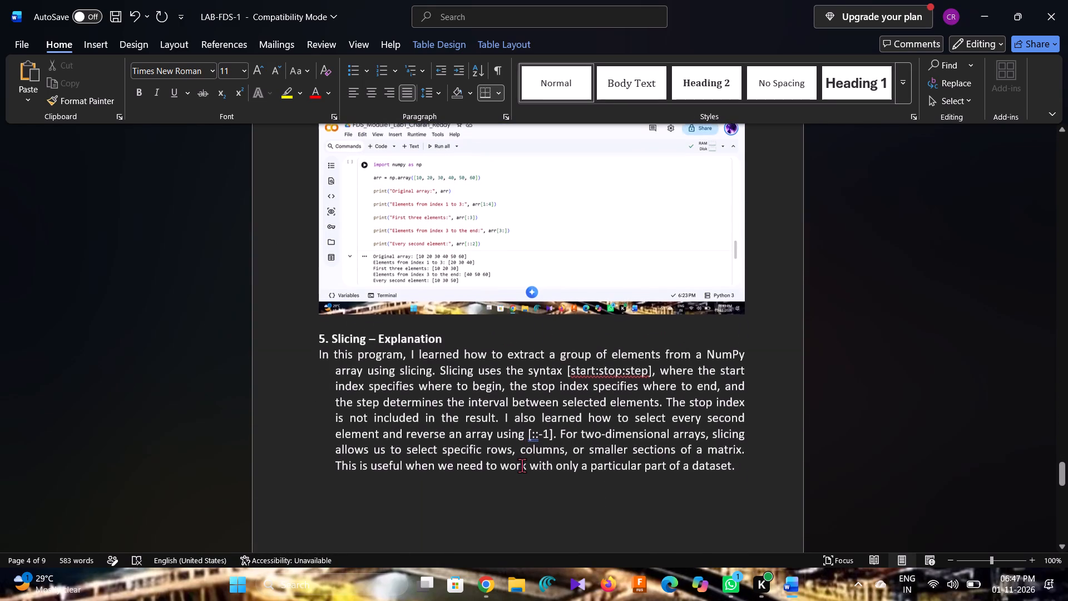
{"action": "scroll", "coordinate": [447, 347], "scroll_direction": "down", "scroll_amount": 3}
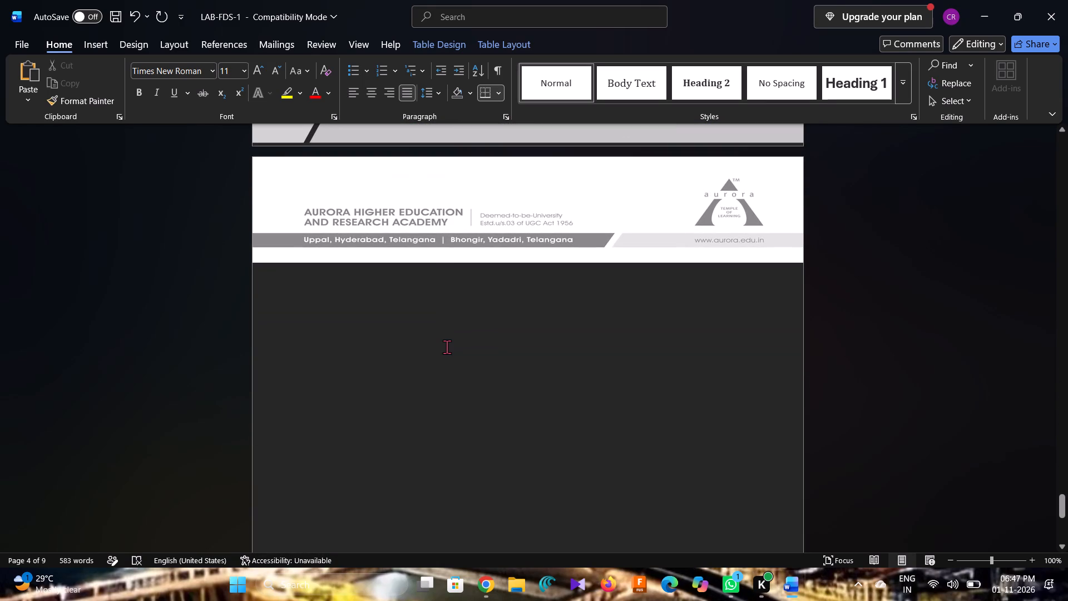
{"action": "scroll", "coordinate": [447, 347], "scroll_direction": "down", "scroll_amount": 1}
Start a PDF export of LAB-FDS-1 with the F D S folder inside II-ii nd tERm on drive D: as its destination.
{"action": "left_click", "coordinate": [13, 46]}
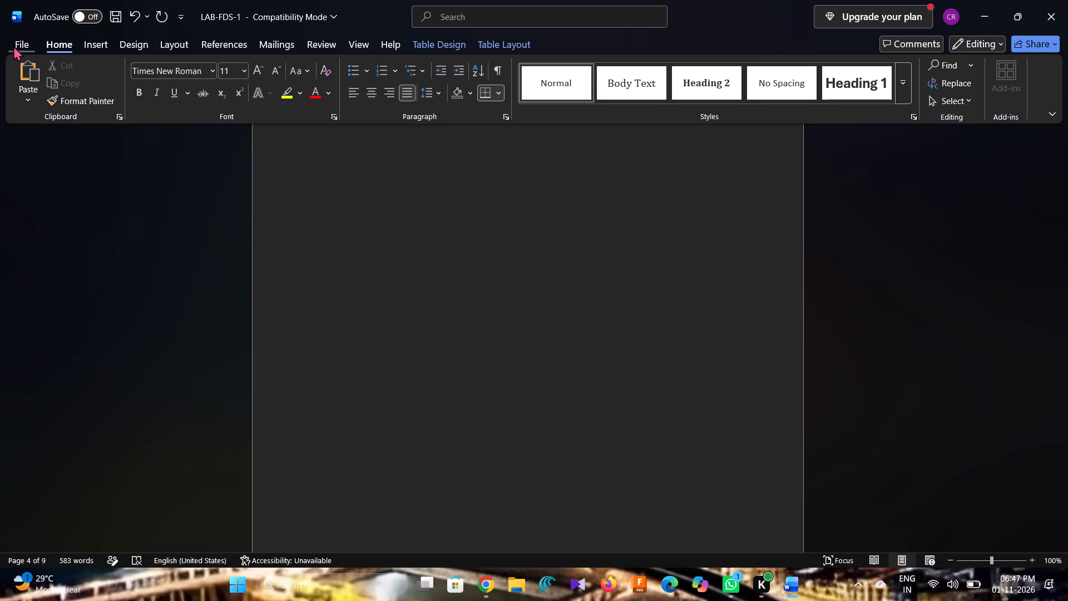
{"action": "left_click", "coordinate": [44, 314]}
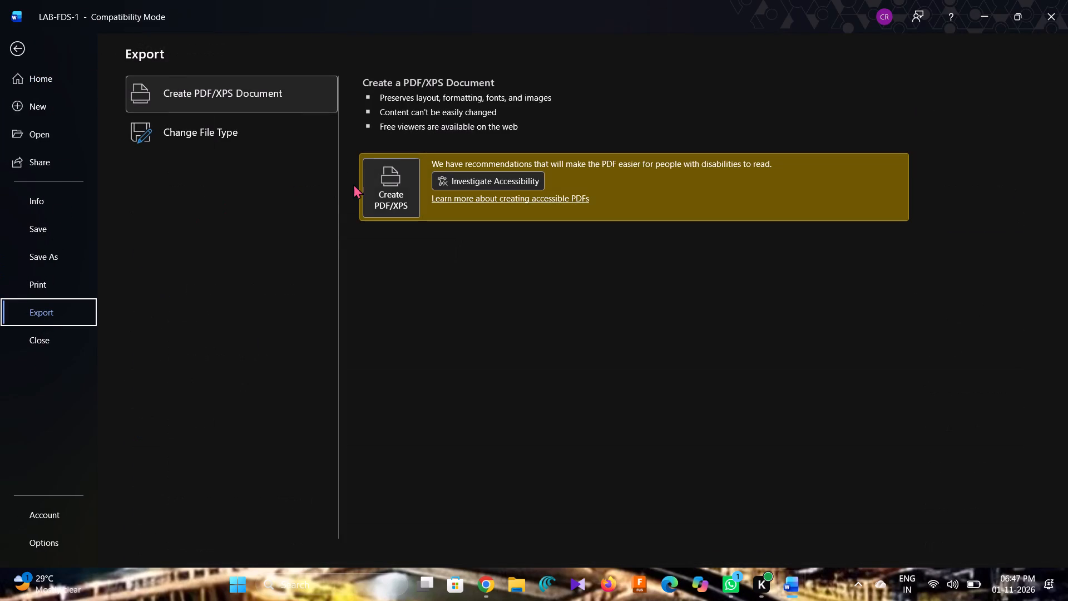
{"action": "left_click", "coordinate": [379, 186]}
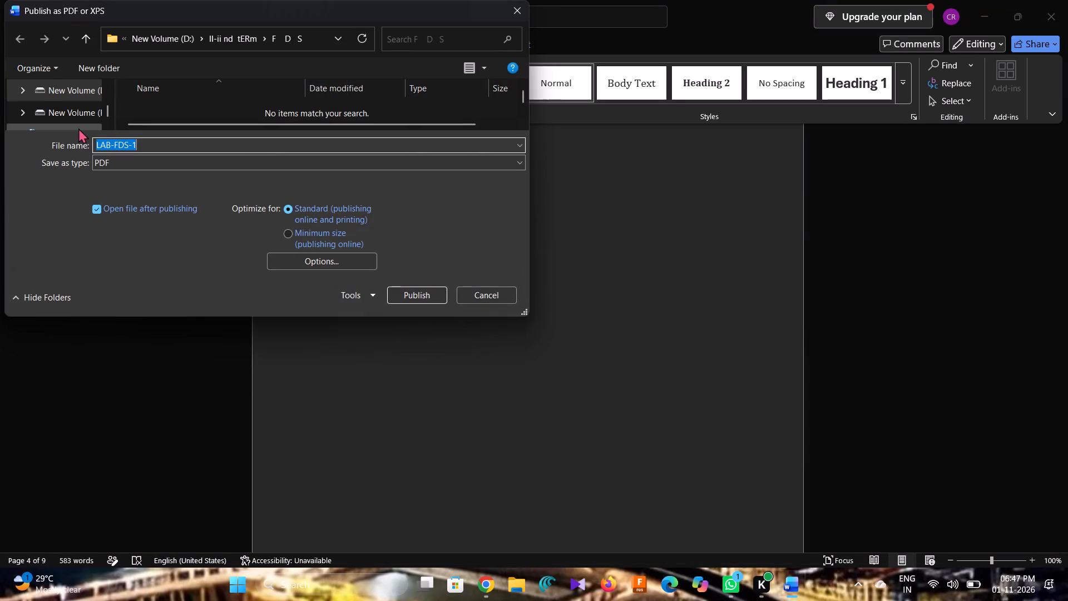
{"action": "left_click", "coordinate": [65, 88]}
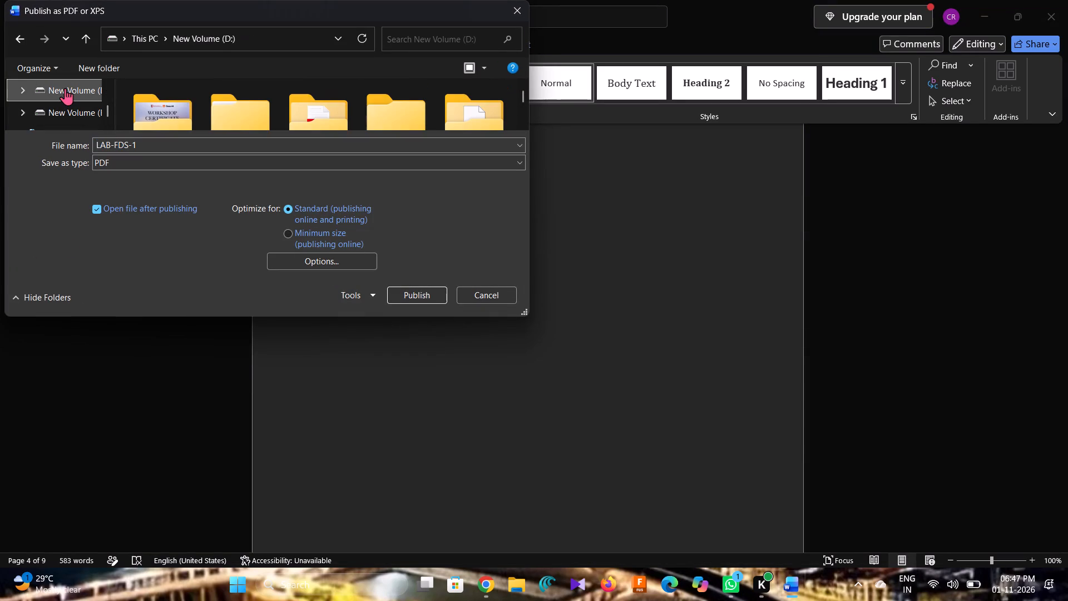
{"action": "left_click", "coordinate": [251, 104]}
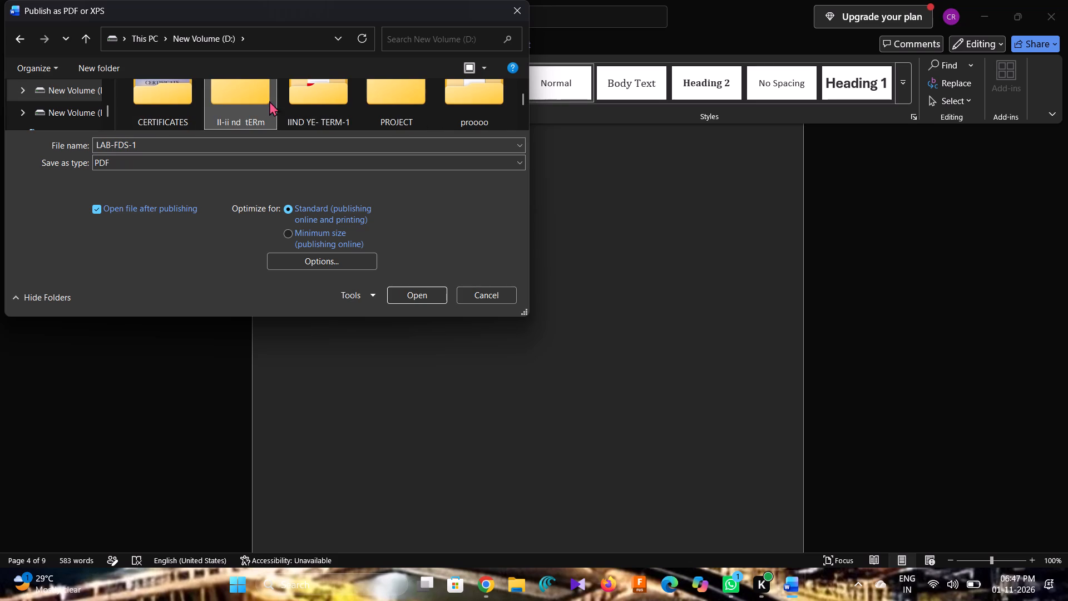
{"action": "double_click", "coordinate": [234, 110]}
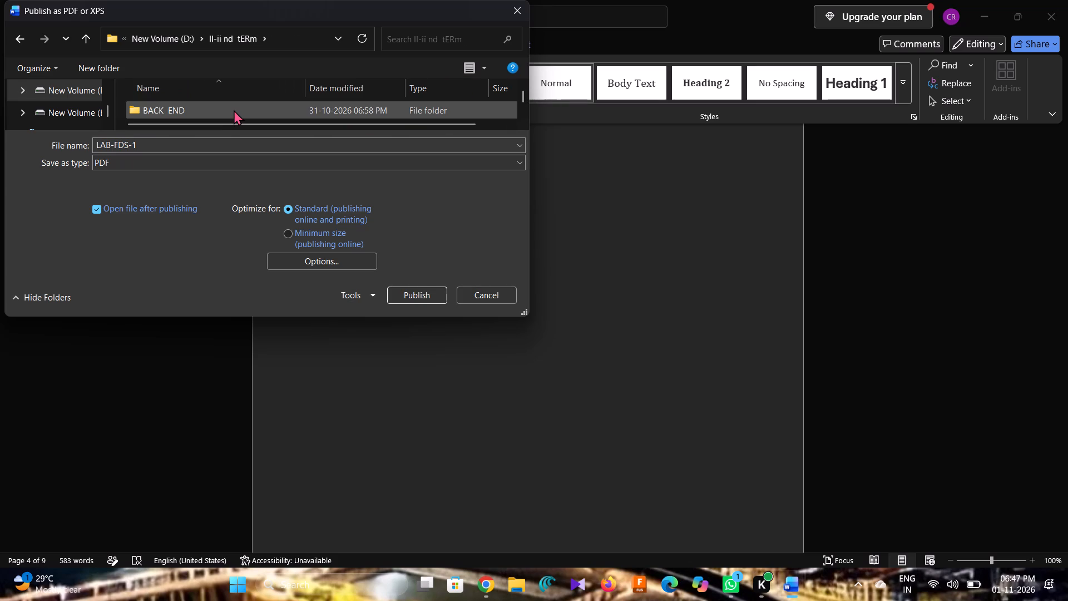
{"action": "key", "text": "Down"}
{"action": "key", "text": "Down"}
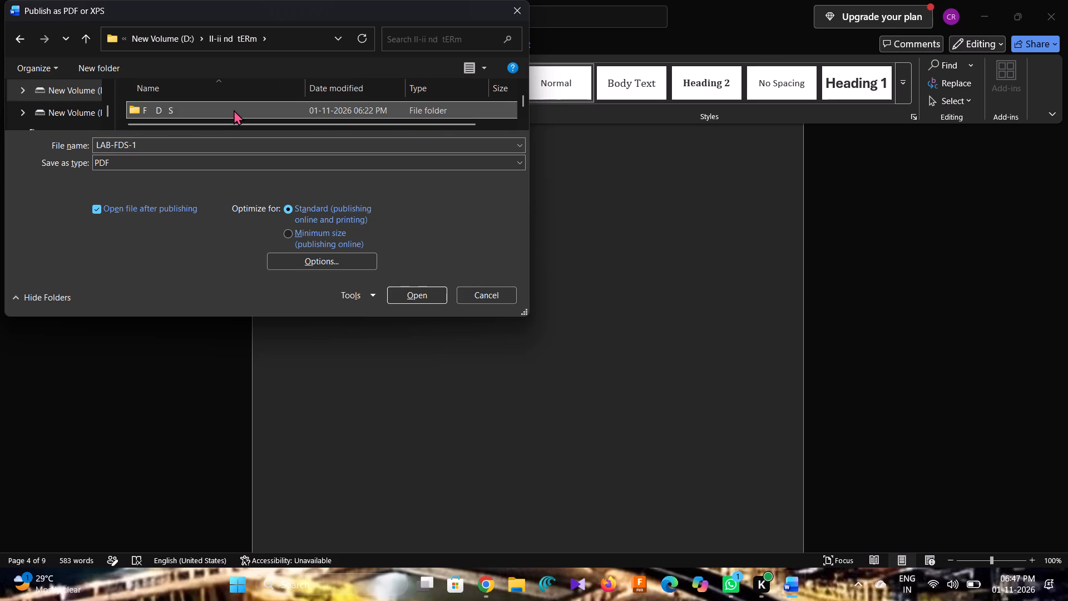
{"action": "key", "text": "Return"}
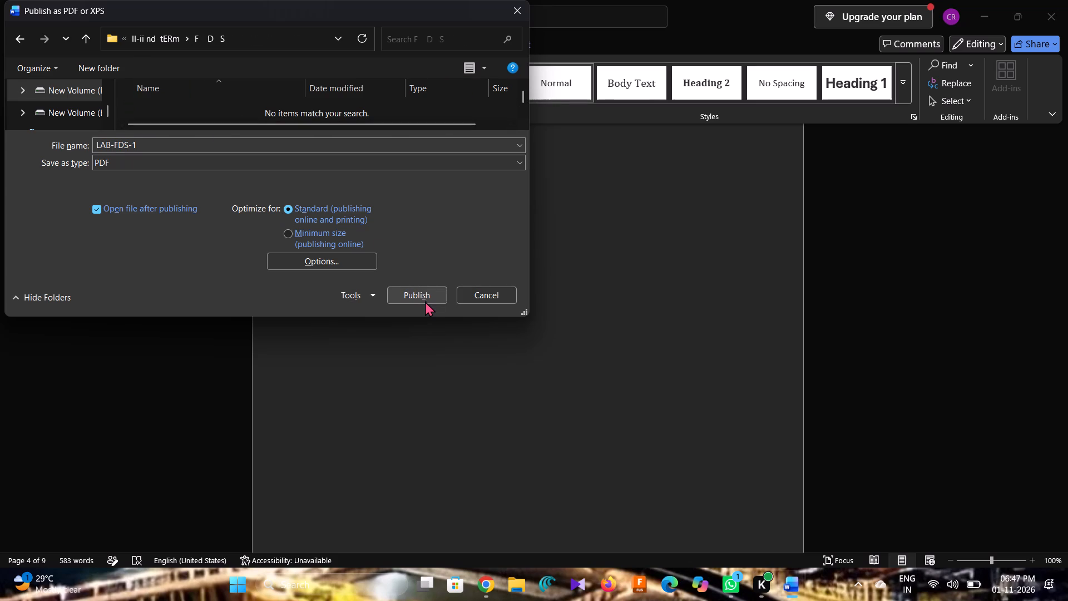
Name the PDF "F DATA SCIENCE LAB-1" and publish it.
{"action": "left_click", "coordinate": [195, 139]}
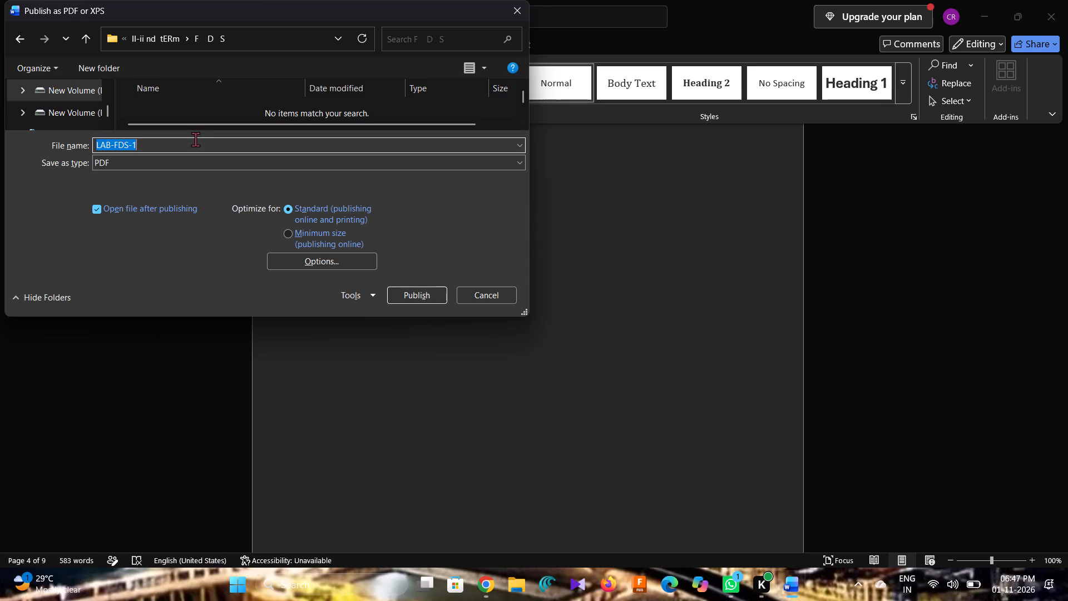
{"action": "key", "text": "BackSpace"}
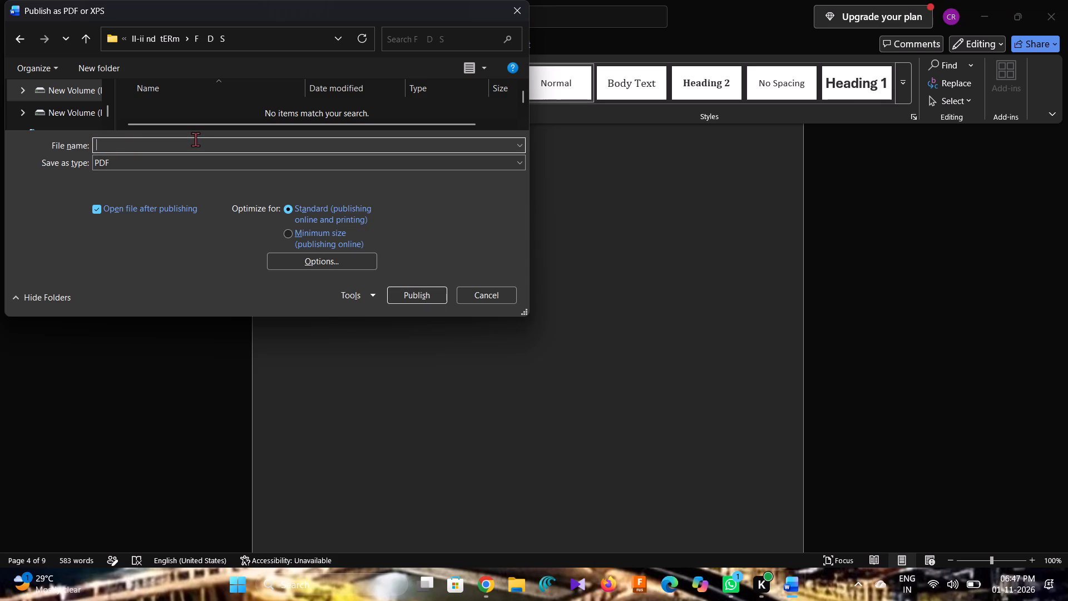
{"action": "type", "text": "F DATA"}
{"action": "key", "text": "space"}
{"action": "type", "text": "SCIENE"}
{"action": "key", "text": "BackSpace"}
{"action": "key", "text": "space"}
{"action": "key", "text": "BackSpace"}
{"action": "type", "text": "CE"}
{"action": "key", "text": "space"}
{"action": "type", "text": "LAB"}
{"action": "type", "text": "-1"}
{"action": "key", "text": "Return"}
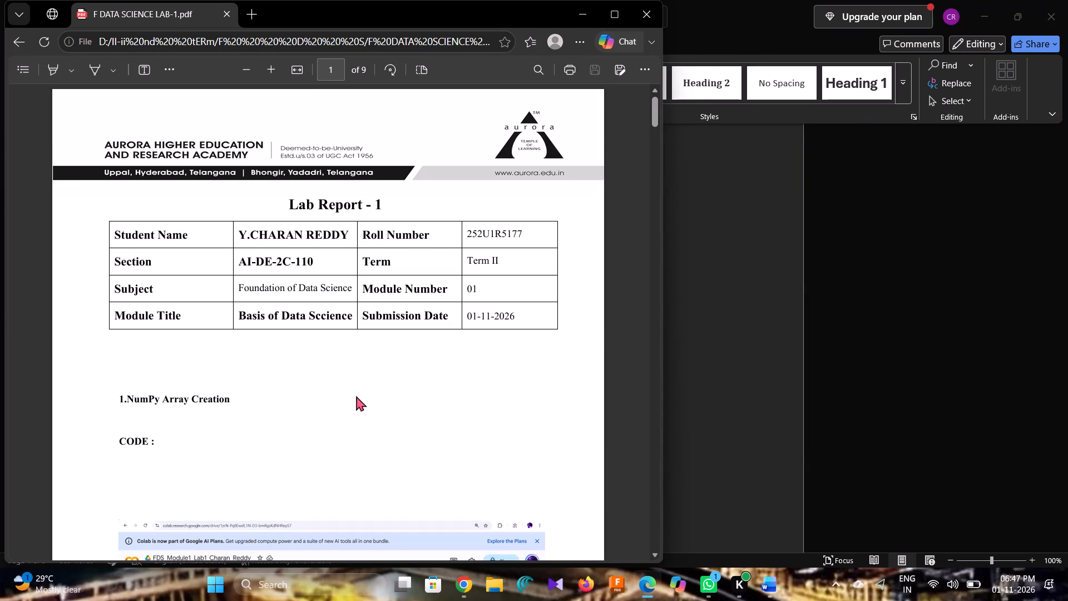
Review the exported PDF from the details table to the last page, checking the code, output and explanations of each NumPy section.
{"action": "scroll", "coordinate": [333, 396], "scroll_direction": "down", "scroll_amount": 5}
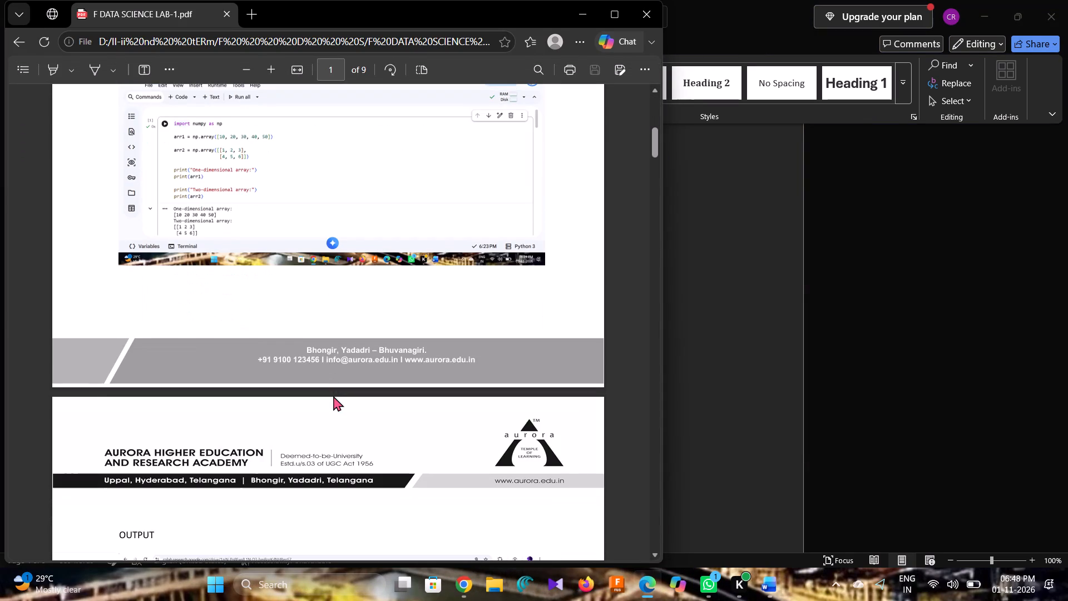
{"action": "scroll", "coordinate": [333, 396], "scroll_direction": "down", "scroll_amount": 6}
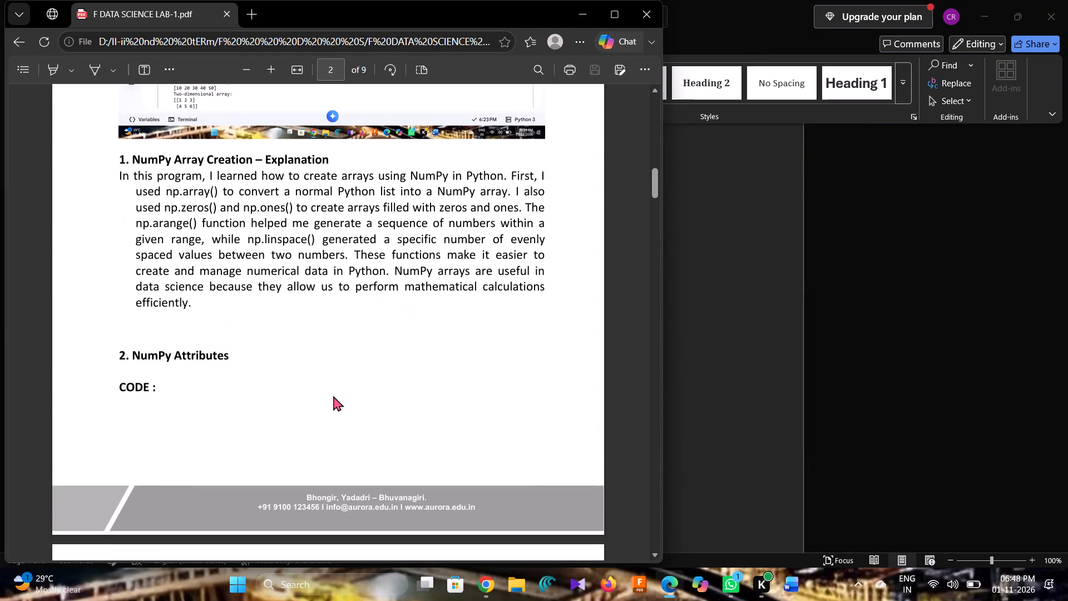
{"action": "scroll", "coordinate": [333, 396], "scroll_direction": "down", "scroll_amount": 7}
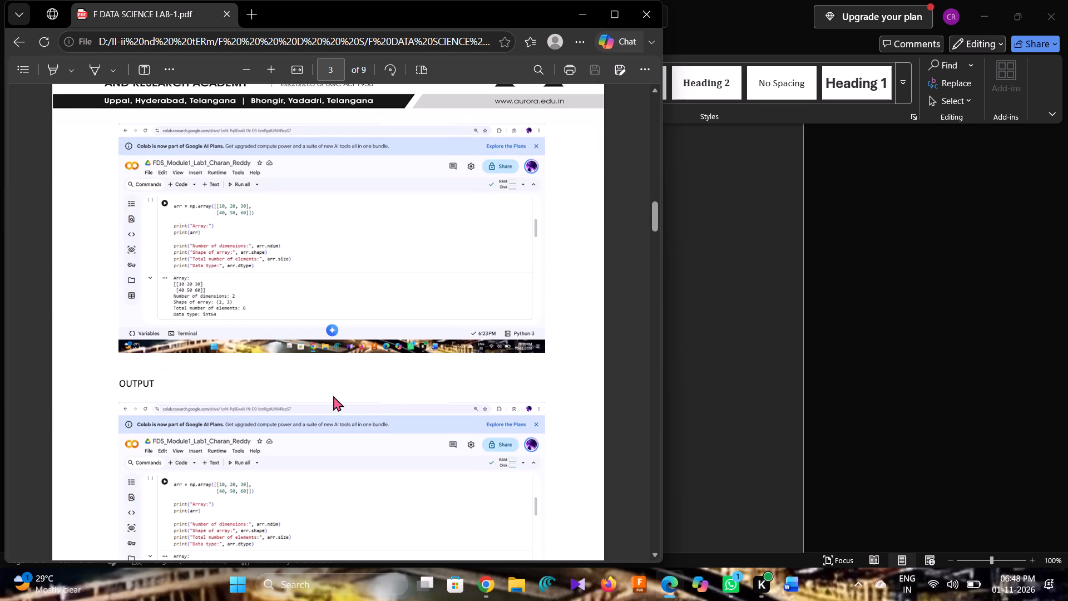
{"action": "scroll", "coordinate": [333, 396], "scroll_direction": "down", "scroll_amount": 6}
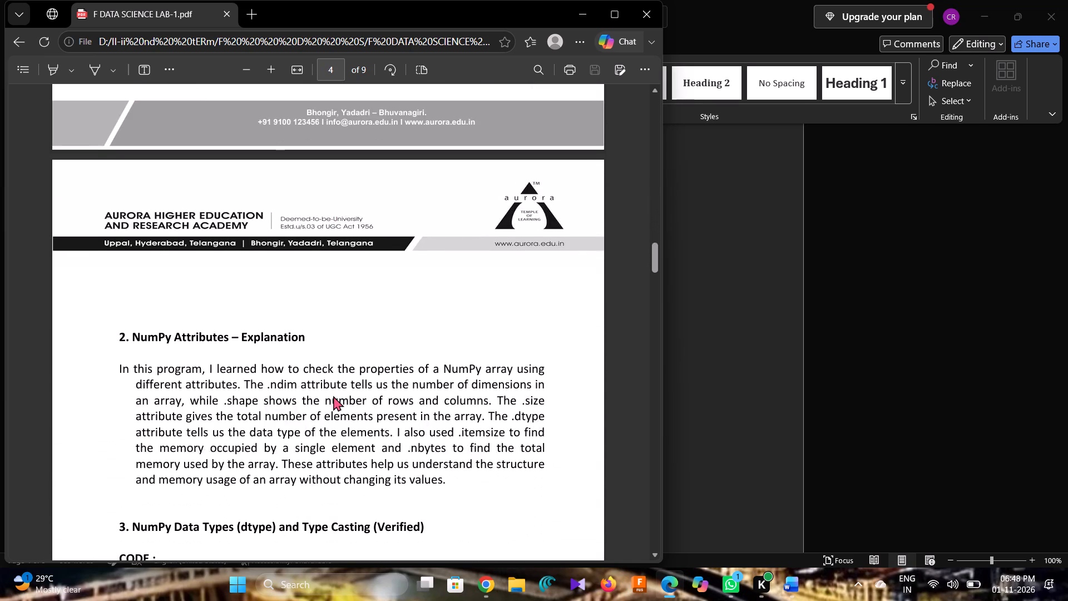
{"action": "scroll", "coordinate": [333, 396], "scroll_direction": "down", "scroll_amount": 6}
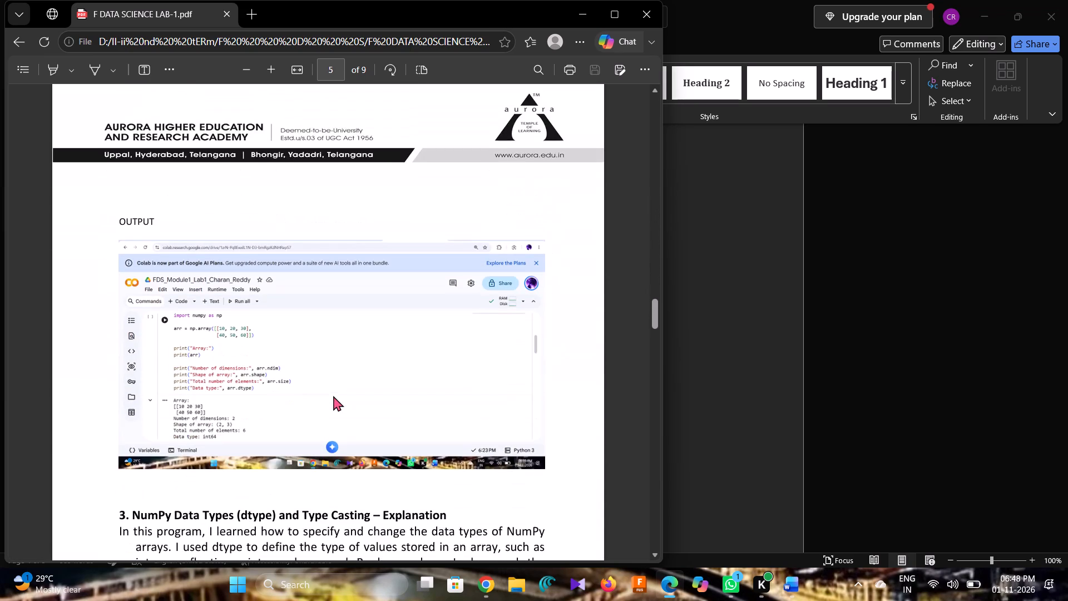
{"action": "scroll", "coordinate": [333, 396], "scroll_direction": "down", "scroll_amount": 6}
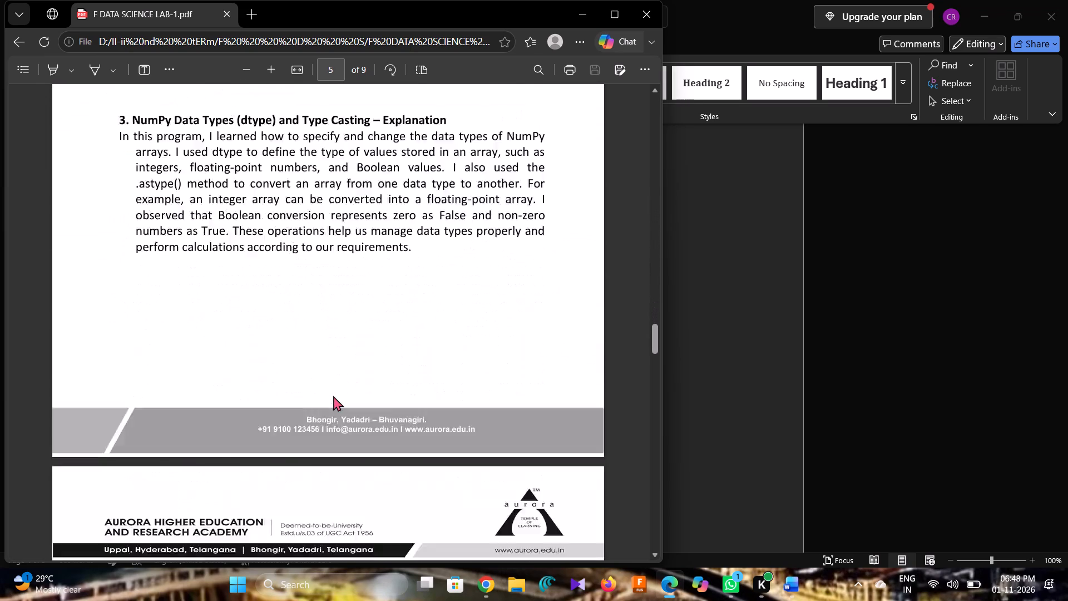
{"action": "scroll", "coordinate": [333, 396], "scroll_direction": "down", "scroll_amount": 6}
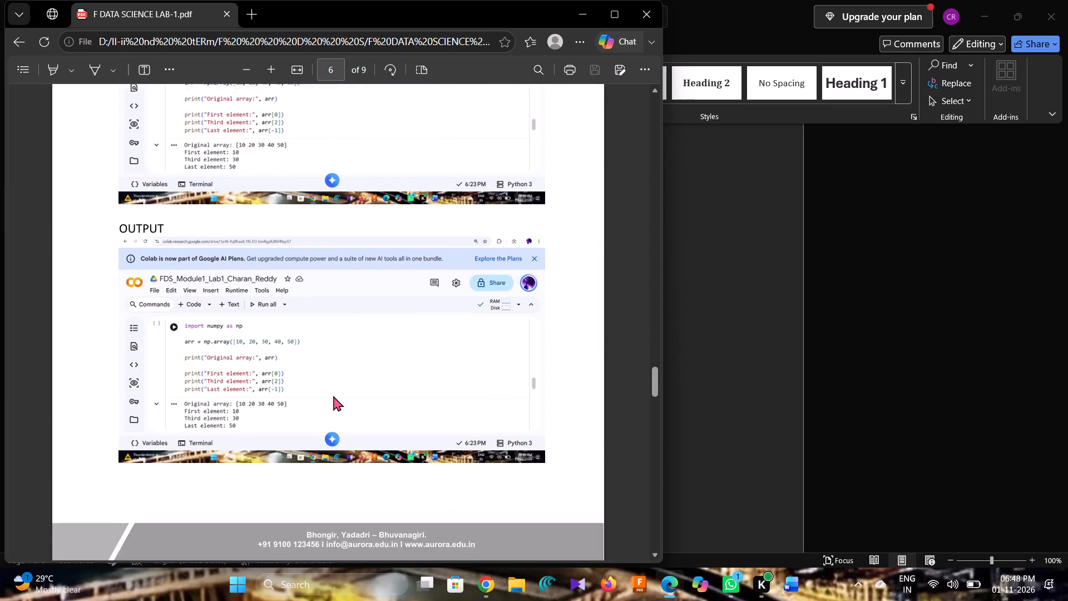
{"action": "scroll", "coordinate": [333, 396], "scroll_direction": "down", "scroll_amount": 5}
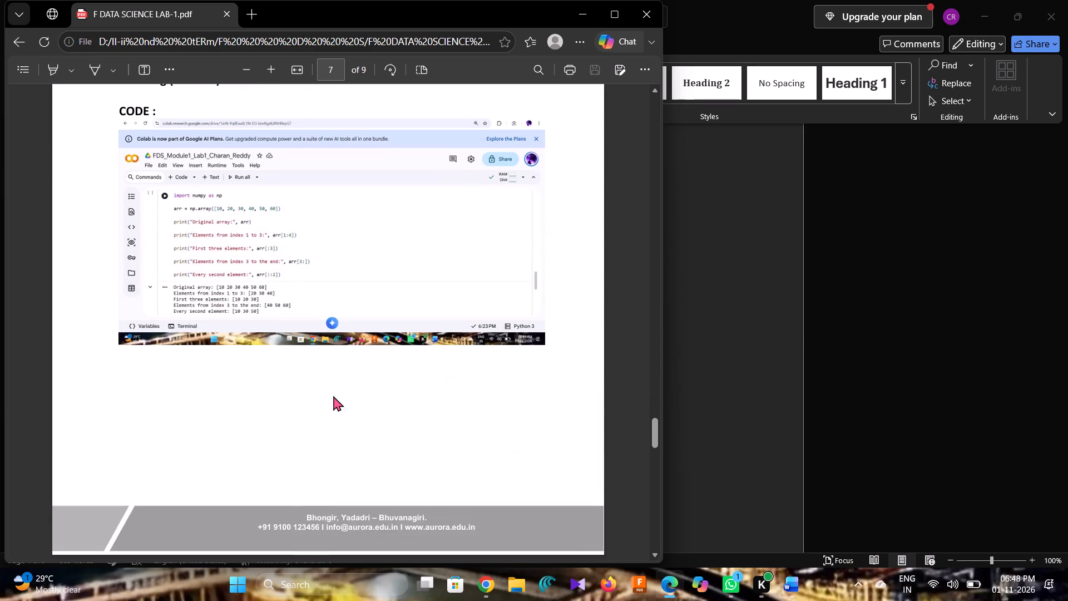
{"action": "scroll", "coordinate": [333, 396], "scroll_direction": "down", "scroll_amount": 6}
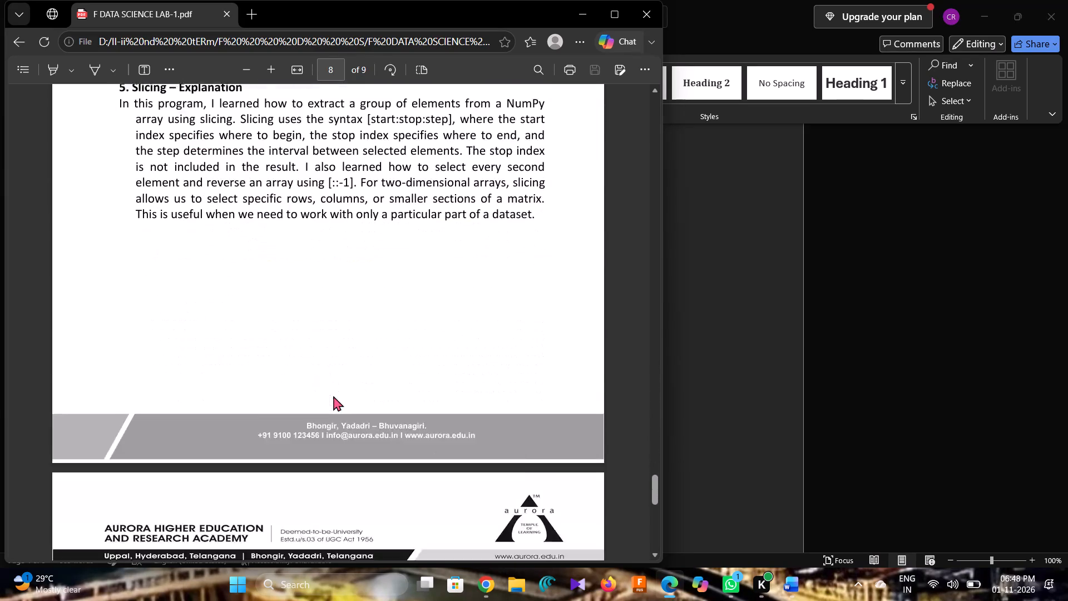
{"action": "scroll", "coordinate": [333, 396], "scroll_direction": "down", "scroll_amount": 1}
{"action": "scroll", "coordinate": [323, 497], "scroll_direction": "down", "scroll_amount": 5}
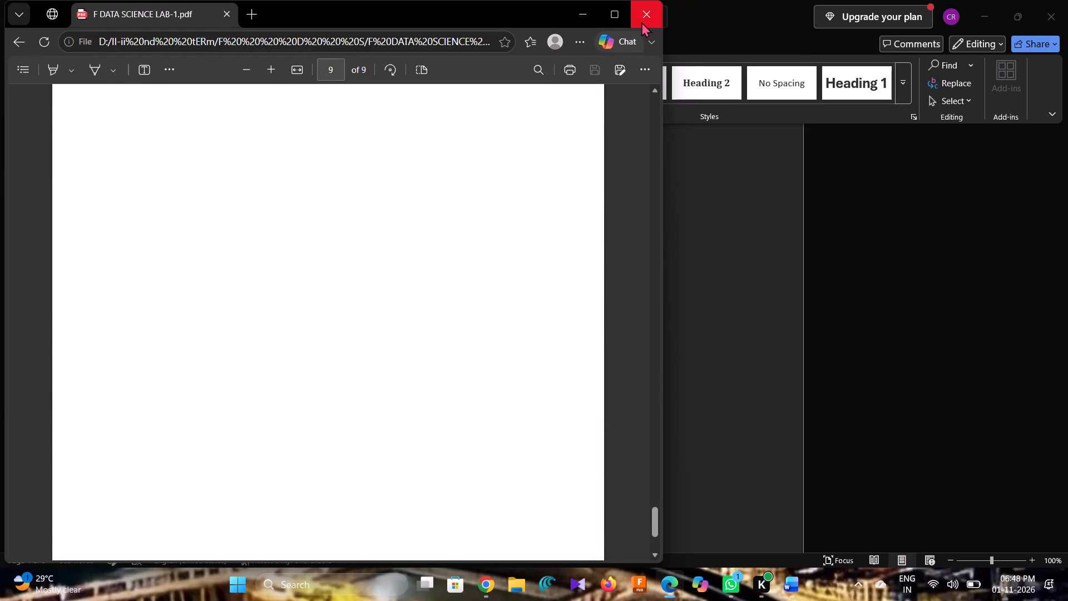
Close the exported PDF and change the heading at the top of the Word document to "Lab Report - 2".
{"action": "left_click", "coordinate": [641, 22]}
{"action": "scroll", "coordinate": [636, 337], "scroll_direction": "up", "scroll_amount": 13}
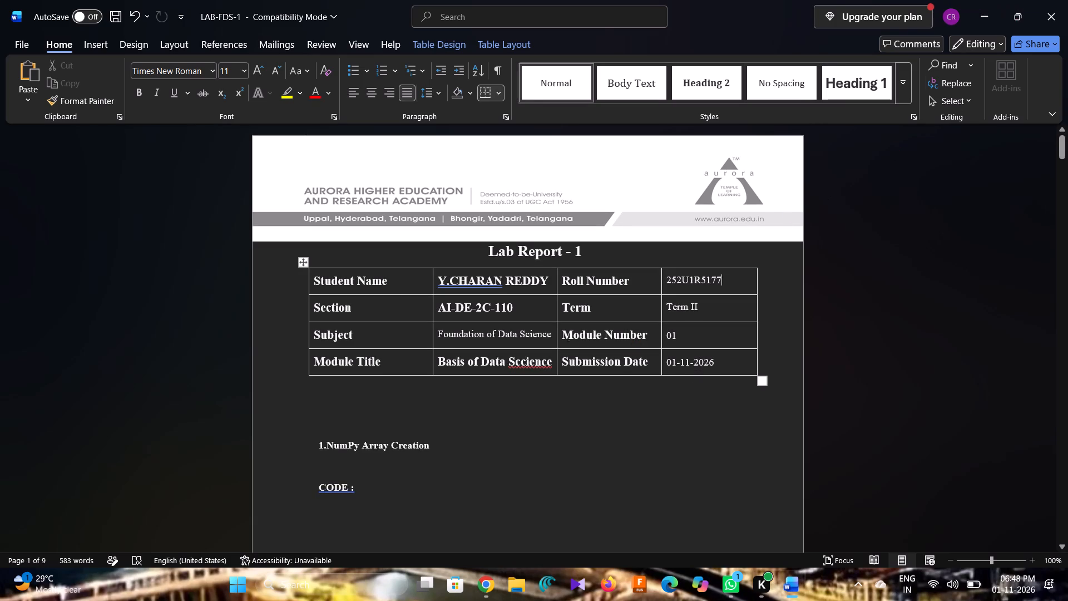
{"action": "left_click", "coordinate": [592, 249]}
{"action": "key", "text": "BackSpace"}
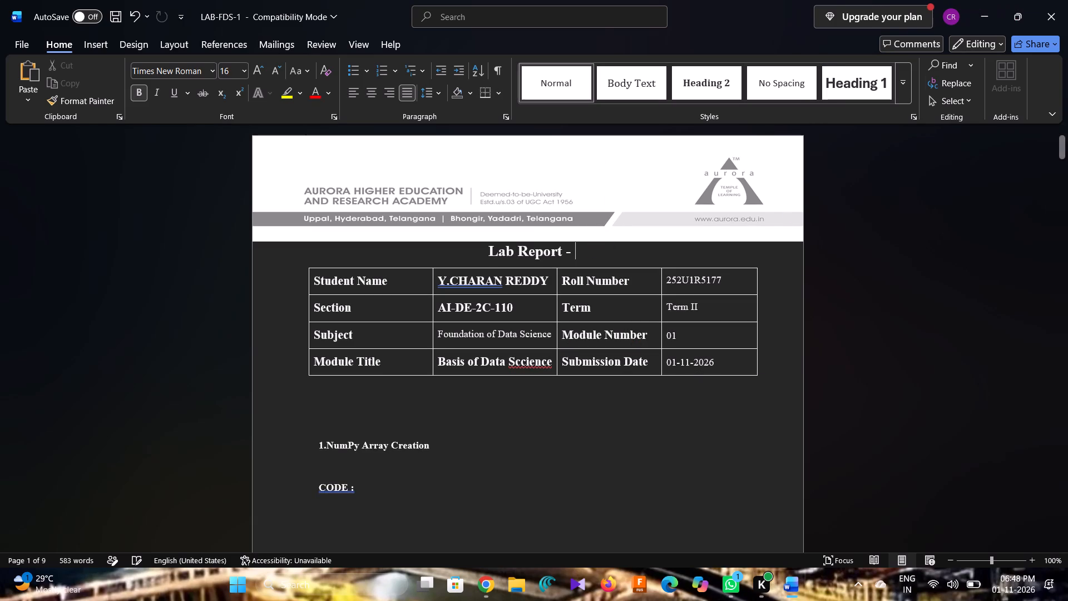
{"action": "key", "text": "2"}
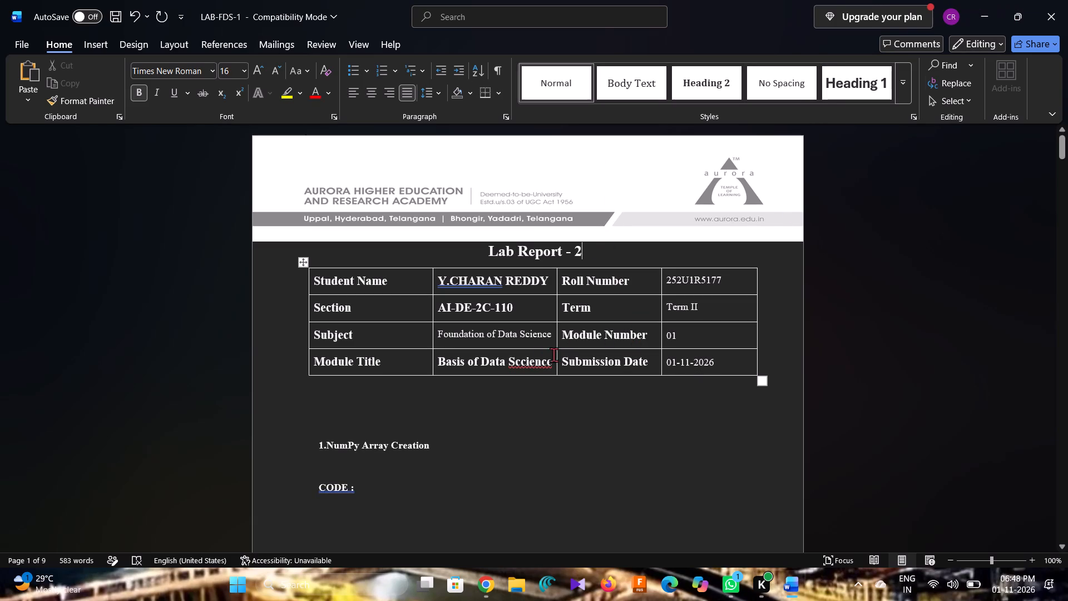
Set the Module Number in the details table to 02.
{"action": "left_click", "coordinate": [694, 339]}
{"action": "key", "text": "BackSpace"}
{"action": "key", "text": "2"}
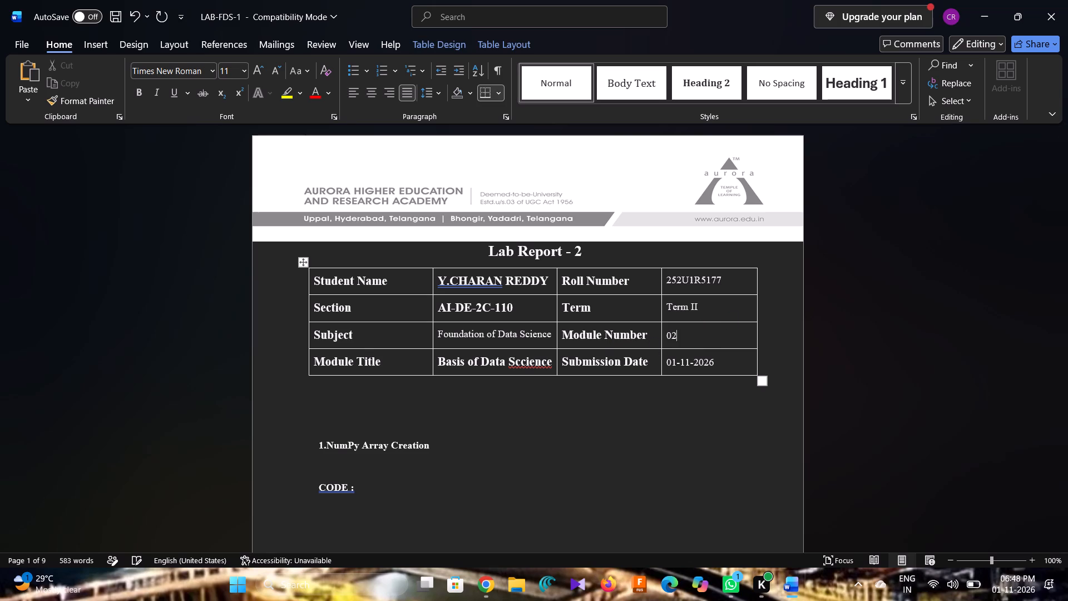
Delete all the body content below the details table, from the "1.NumPy Array Creation" heading to the end of the document.
{"action": "left_click", "coordinate": [314, 444]}
{"action": "left_click_drag", "start_coordinate": [314, 444], "coordinate": [597, 600]}
{"action": "key", "text": "BackSpace"}
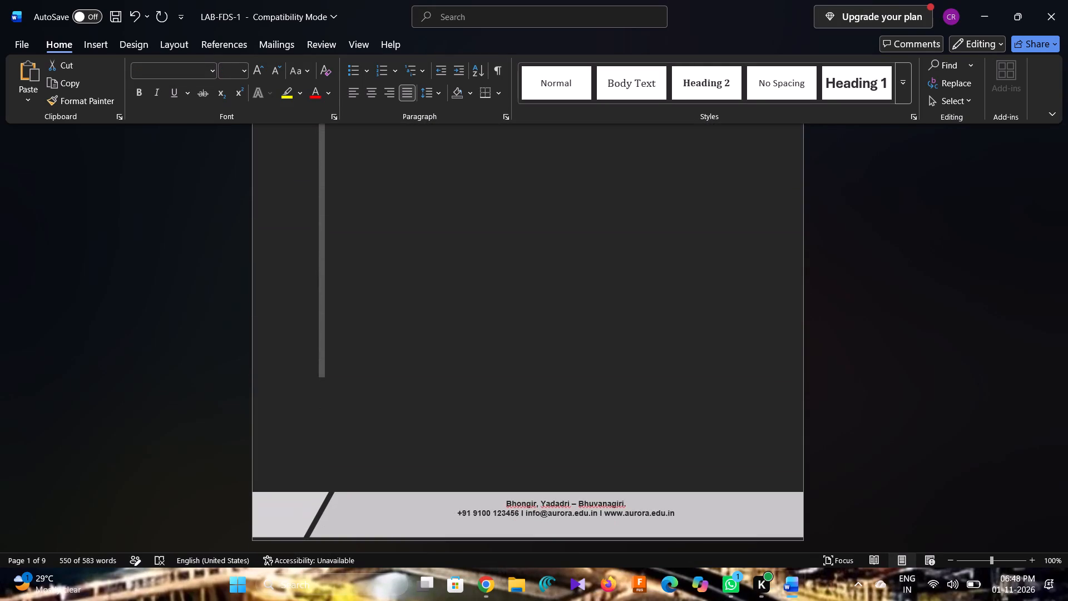
{"action": "scroll", "coordinate": [597, 600], "scroll_direction": "up", "scroll_amount": 3}
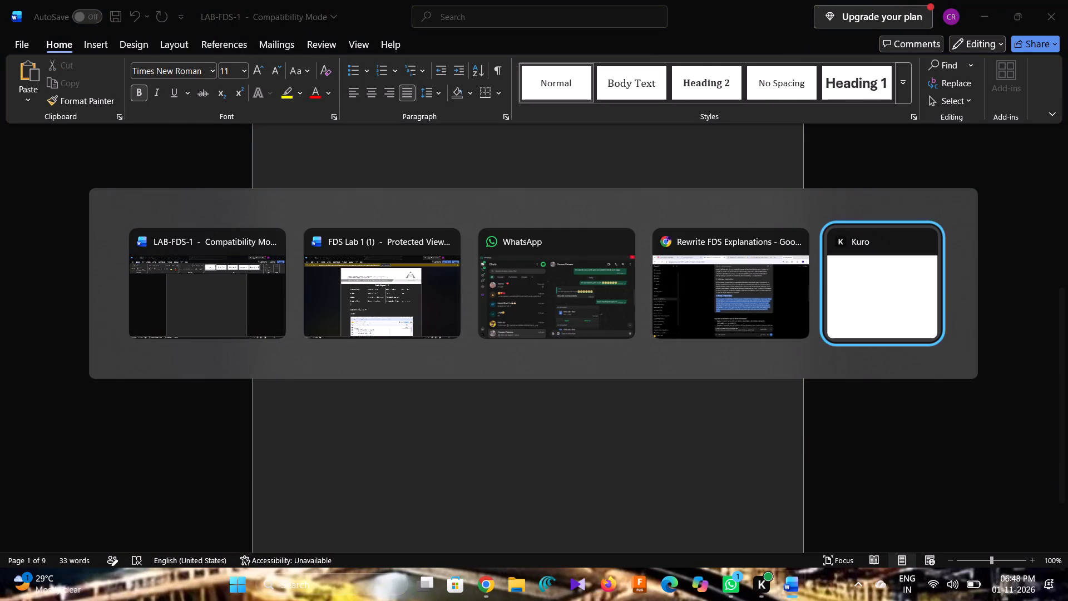